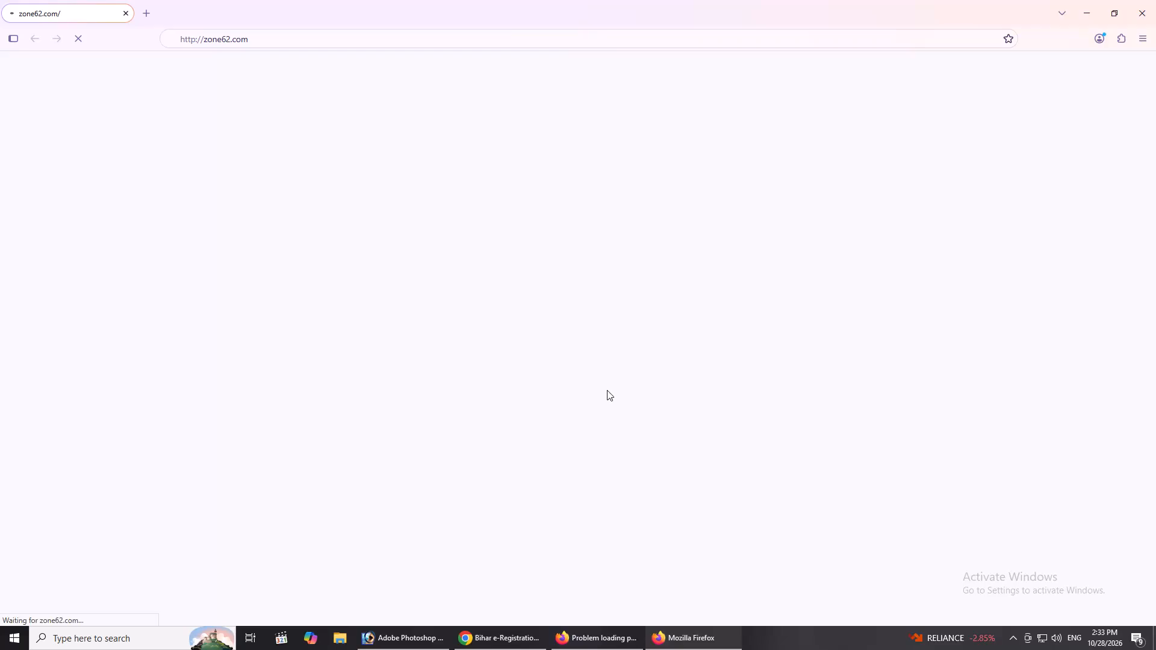
Close the browser window showing the Zone 94 blog.
{"action": "scroll", "coordinate": [606, 386], "scroll_direction": "up", "scroll_amount": 2}
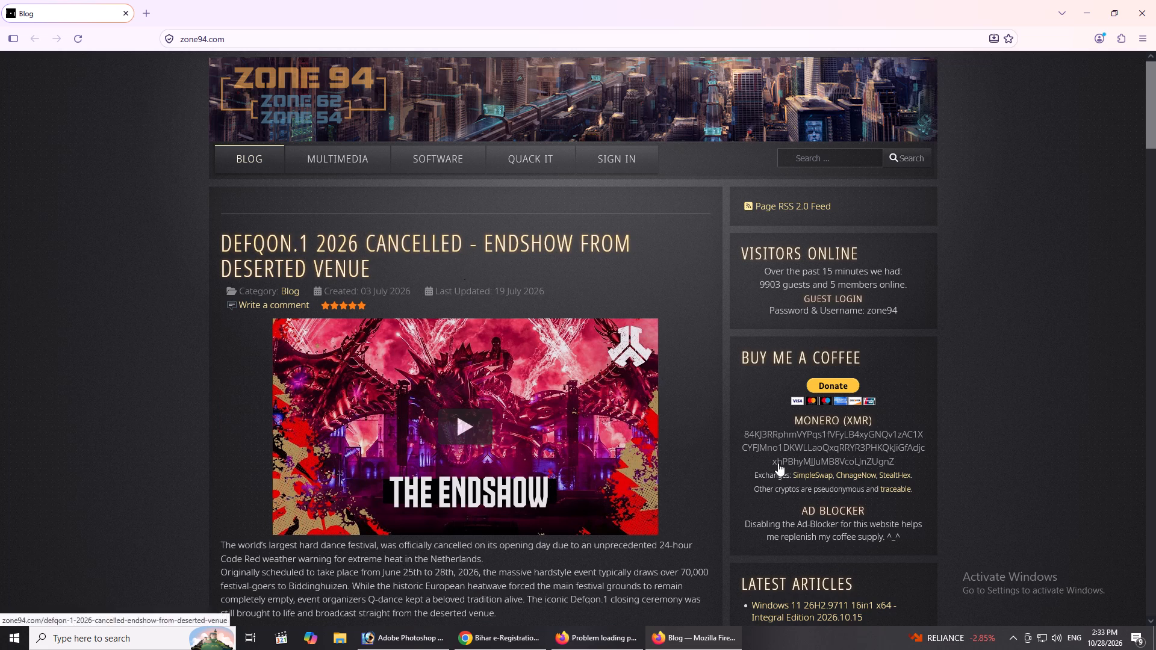
{"action": "left_click", "coordinate": [1152, 19]}
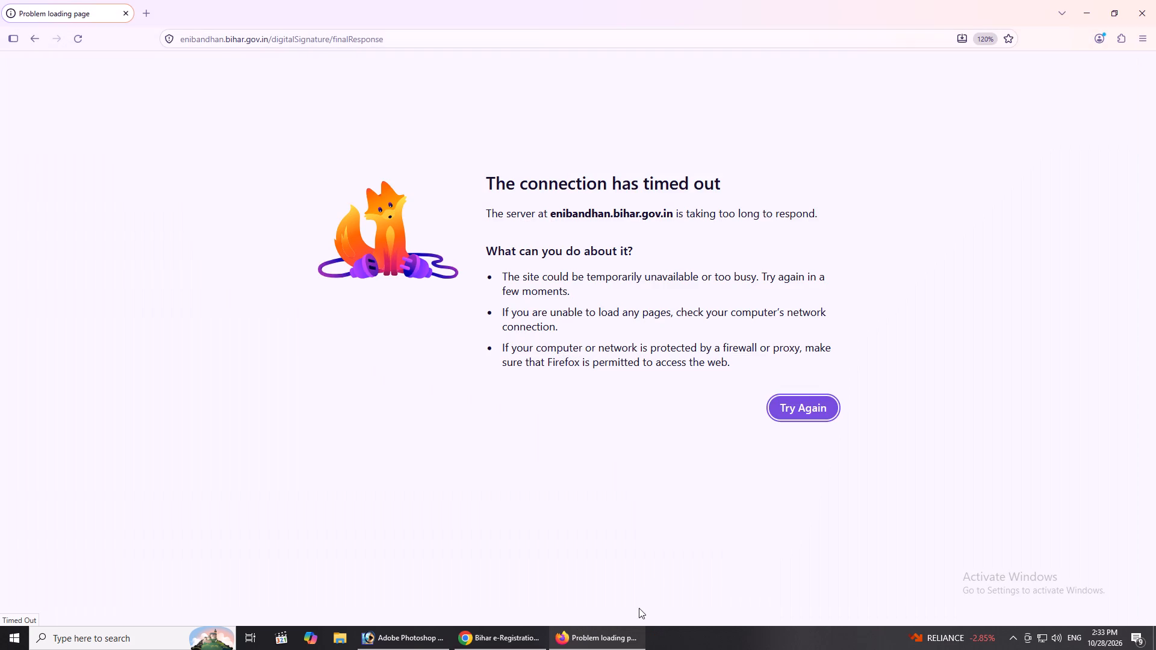
Open Microsoft Word with a new blank document.
{"action": "key", "text": "super+r"}
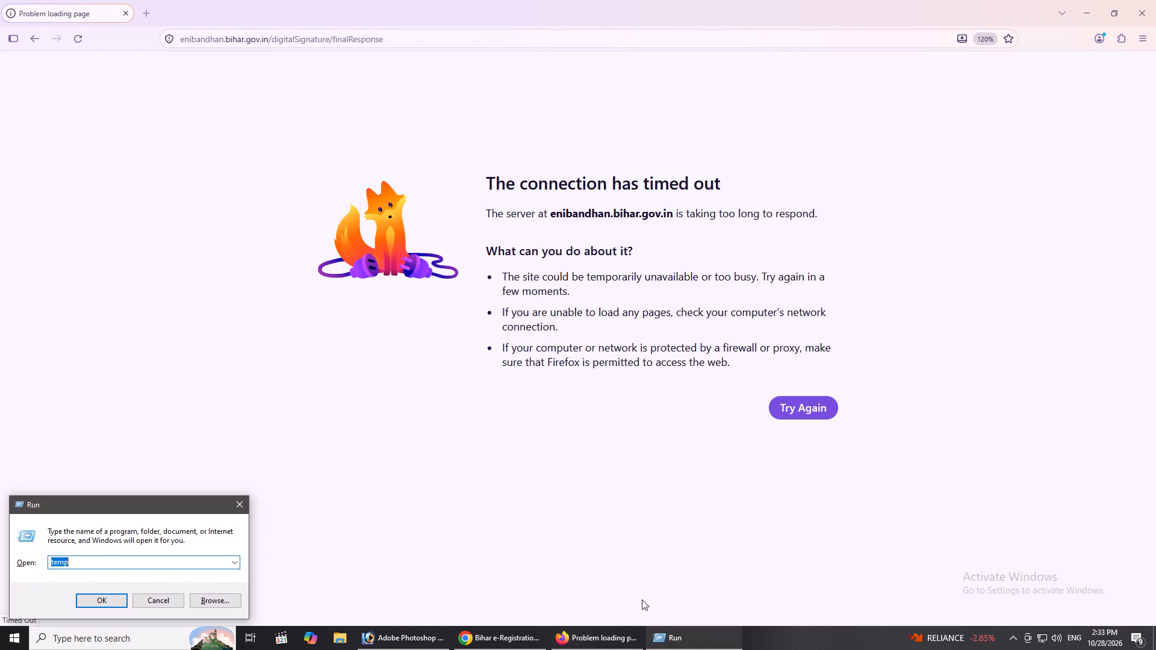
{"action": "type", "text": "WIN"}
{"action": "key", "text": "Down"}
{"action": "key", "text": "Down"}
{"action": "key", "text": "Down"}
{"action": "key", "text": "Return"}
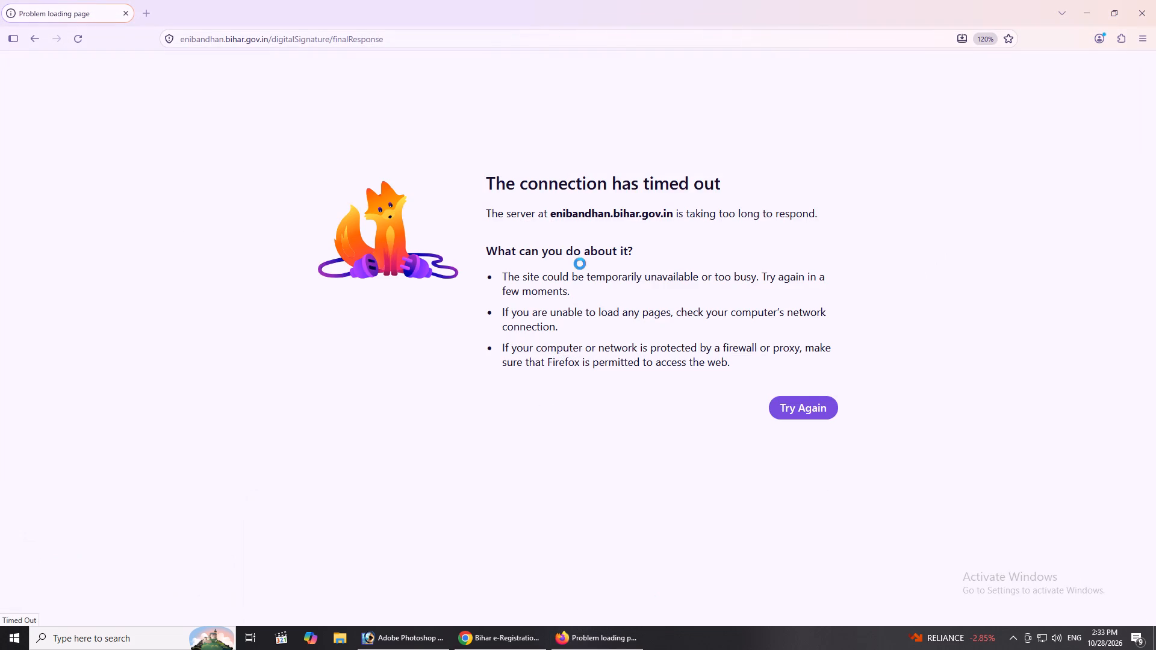
{"action": "scroll", "coordinate": [471, 319], "scroll_direction": "down", "scroll_amount": 2}
{"action": "scroll", "coordinate": [471, 320], "scroll_direction": "up", "scroll_amount": 3}
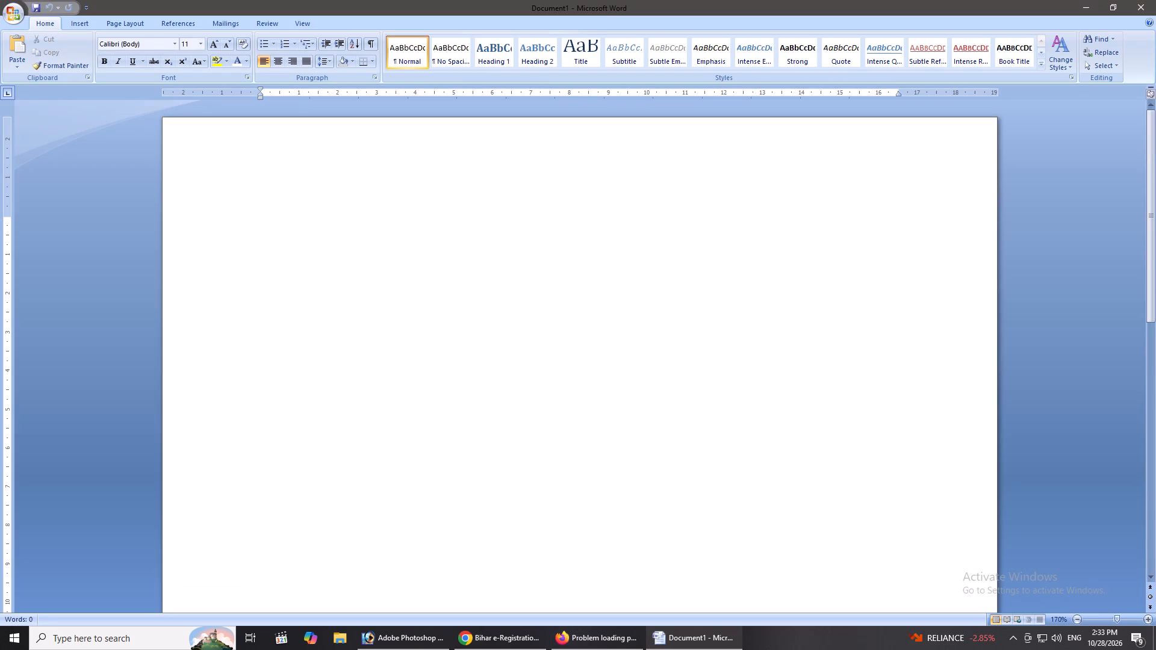
{"action": "scroll", "coordinate": [552, 388], "scroll_direction": "up", "scroll_amount": 2, "text": "ctrl"}
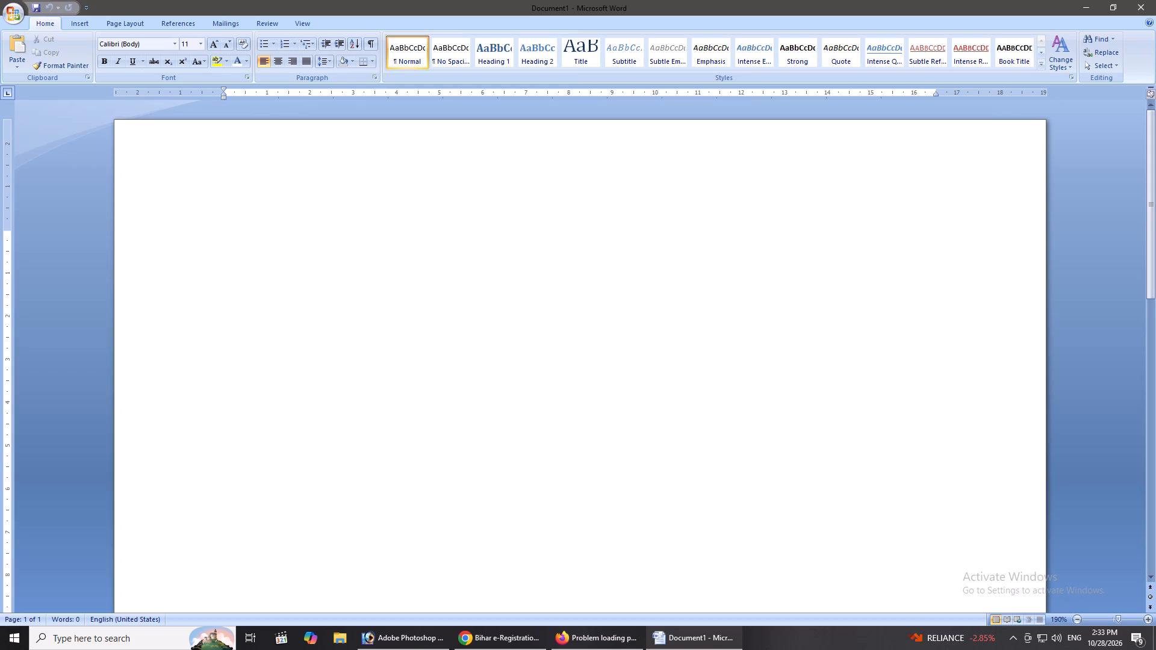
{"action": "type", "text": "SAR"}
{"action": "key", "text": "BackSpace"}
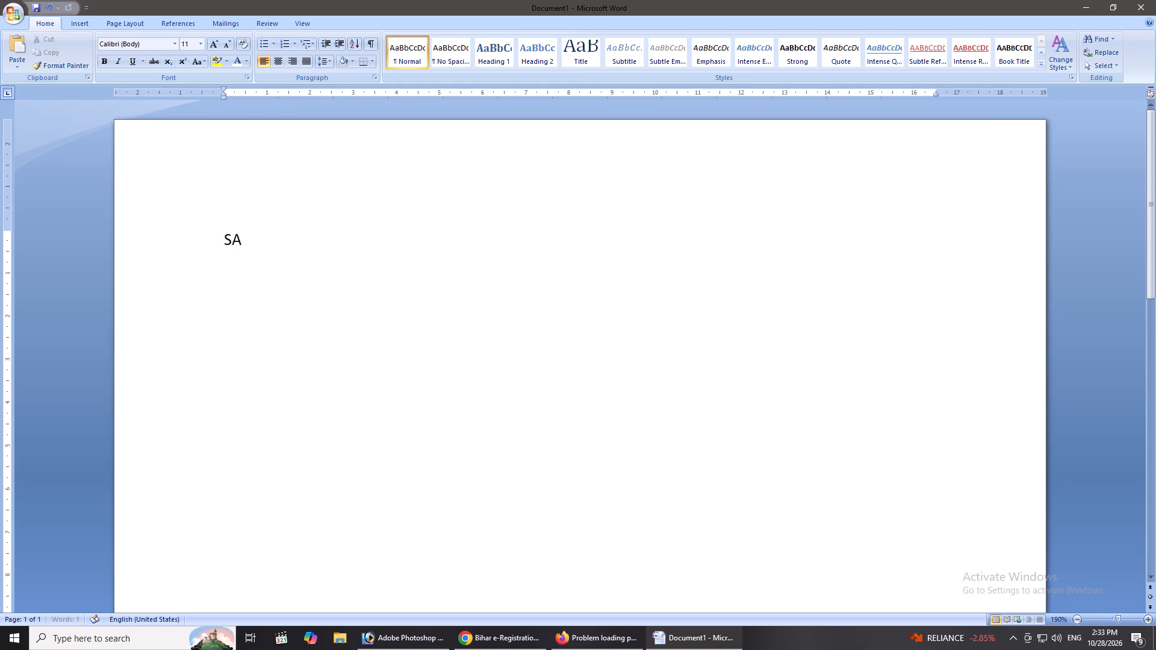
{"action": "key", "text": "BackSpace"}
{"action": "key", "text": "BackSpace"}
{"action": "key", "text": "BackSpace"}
Switch the input language to Hindi with Google Input Tools.
{"action": "left_click", "coordinate": [1071, 634]}
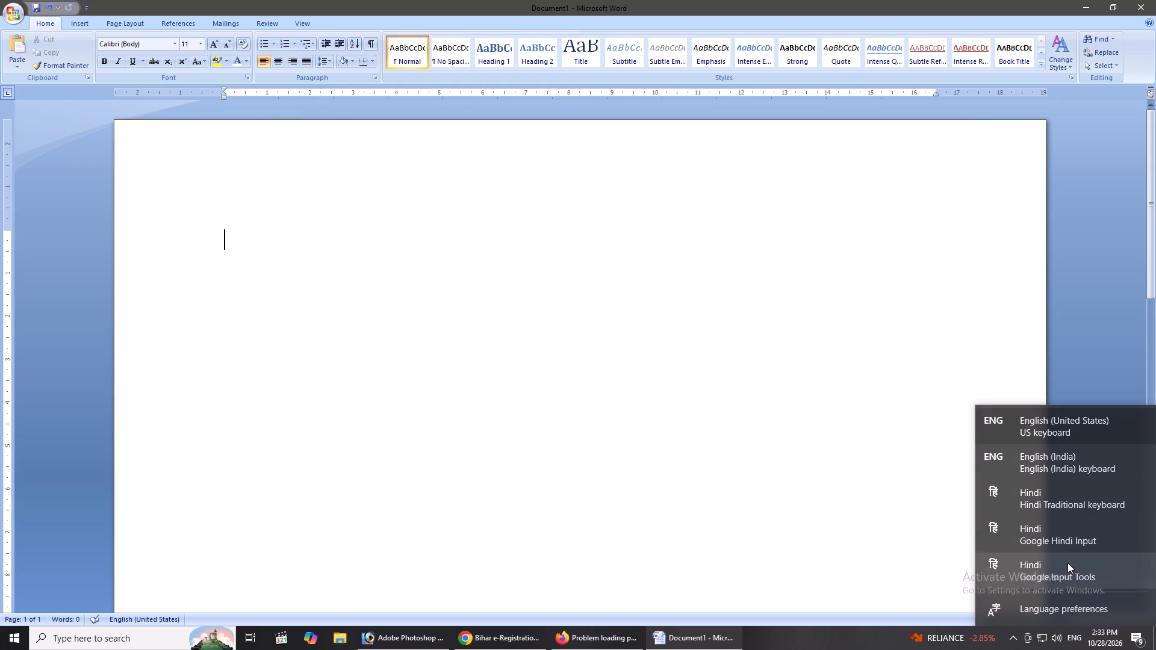
{"action": "left_click", "coordinate": [1067, 563]}
{"action": "left_click", "coordinate": [1064, 571]}
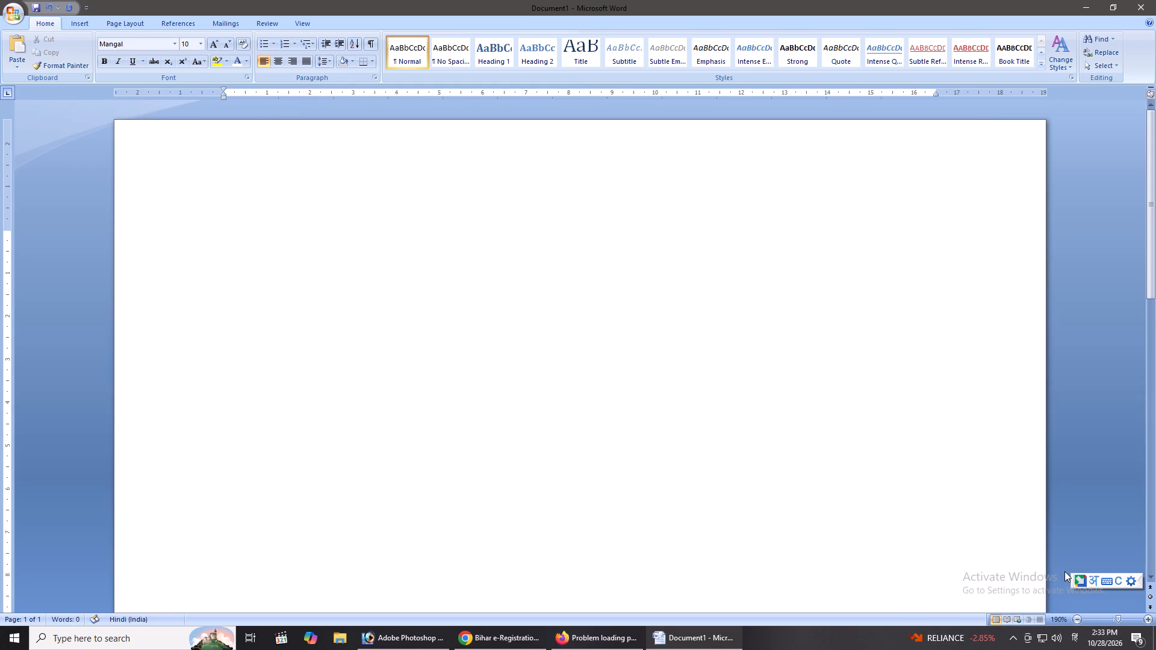
Begin the document in Hindi with the text "हकियत- सर्वे चक मनमोकिर".
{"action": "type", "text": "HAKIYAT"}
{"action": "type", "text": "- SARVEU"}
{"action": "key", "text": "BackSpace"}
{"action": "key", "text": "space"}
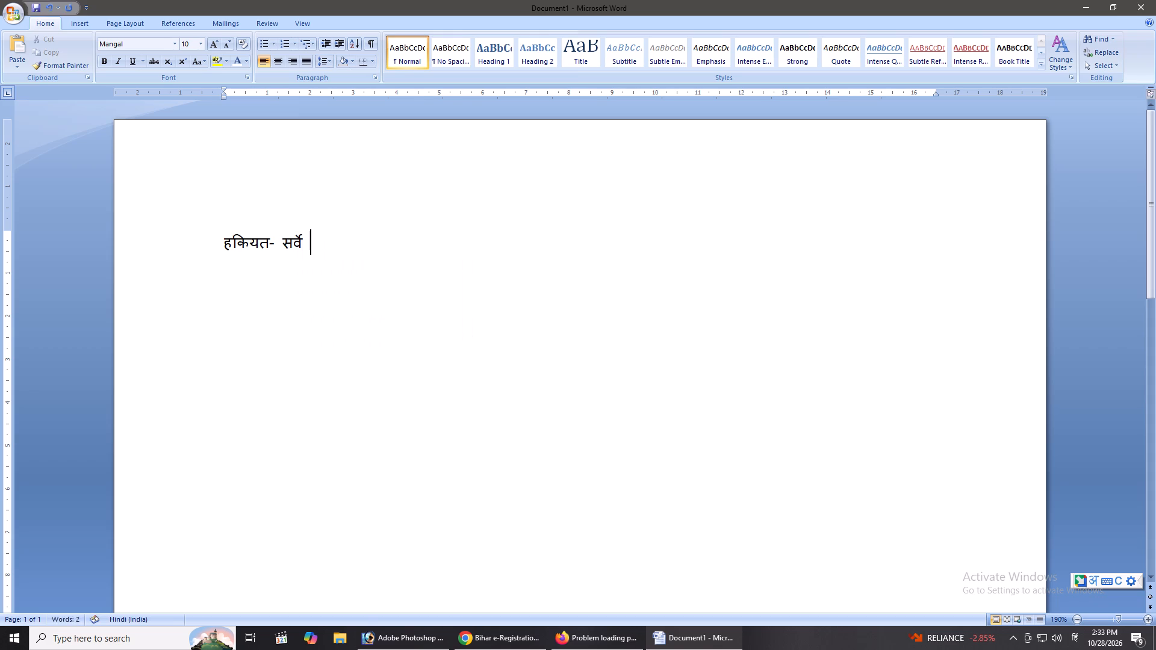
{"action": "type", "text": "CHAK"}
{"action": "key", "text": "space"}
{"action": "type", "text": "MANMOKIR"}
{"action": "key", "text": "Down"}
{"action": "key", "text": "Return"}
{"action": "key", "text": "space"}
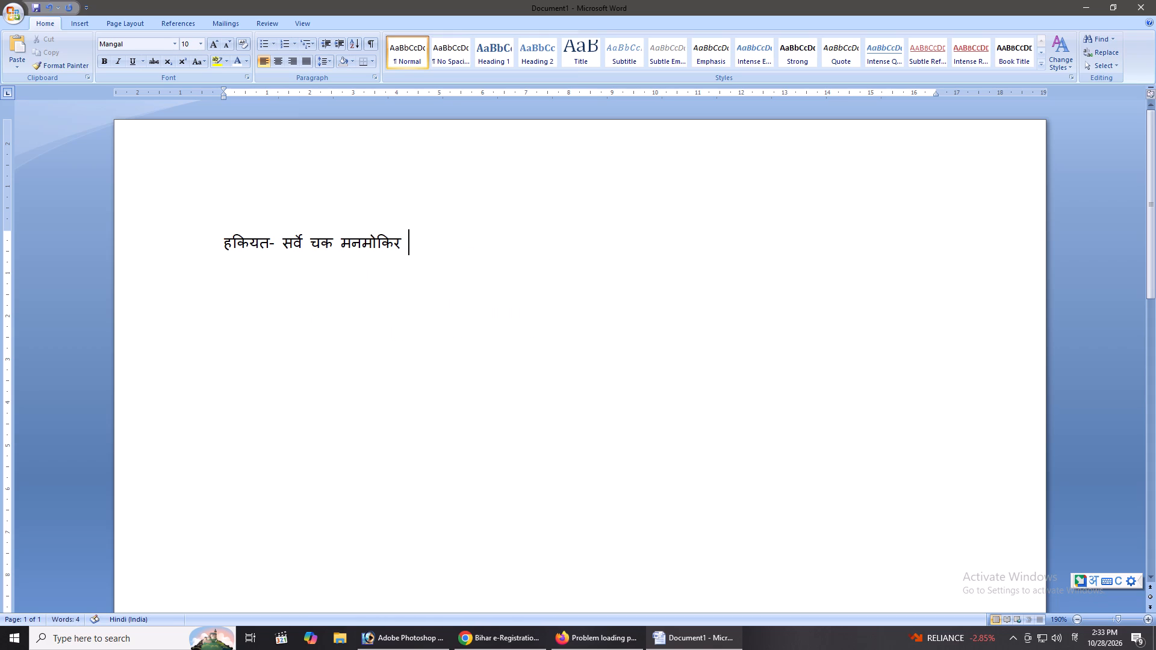
Continue the sentence with "एक और दो के पिता वो तीन वो चार के दादा".
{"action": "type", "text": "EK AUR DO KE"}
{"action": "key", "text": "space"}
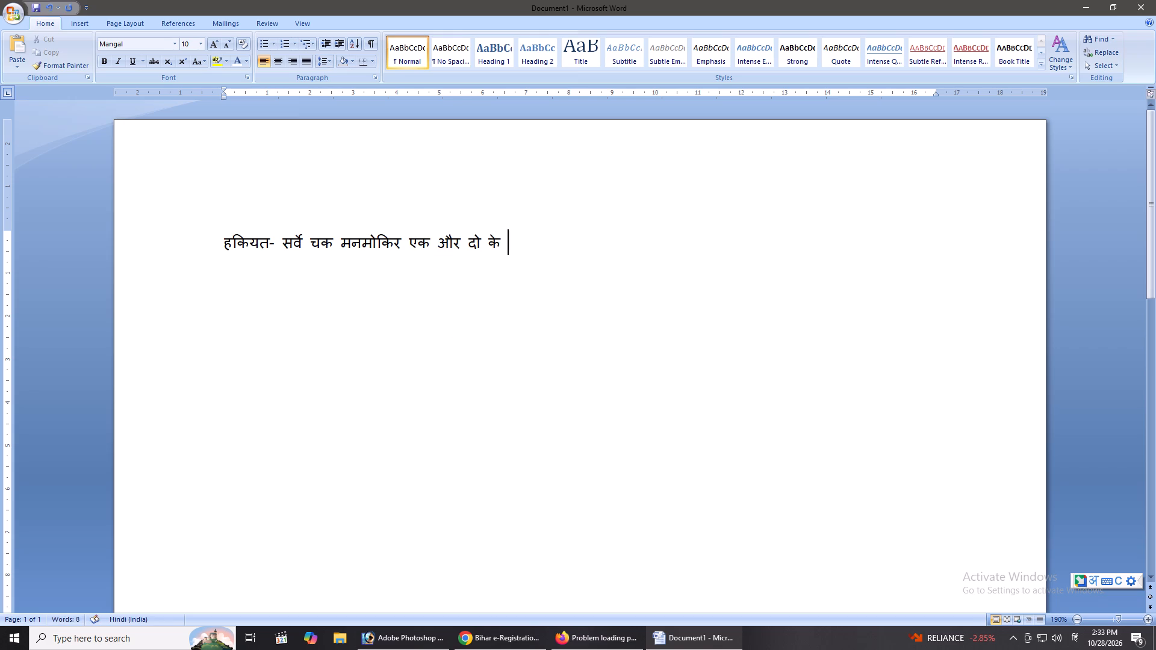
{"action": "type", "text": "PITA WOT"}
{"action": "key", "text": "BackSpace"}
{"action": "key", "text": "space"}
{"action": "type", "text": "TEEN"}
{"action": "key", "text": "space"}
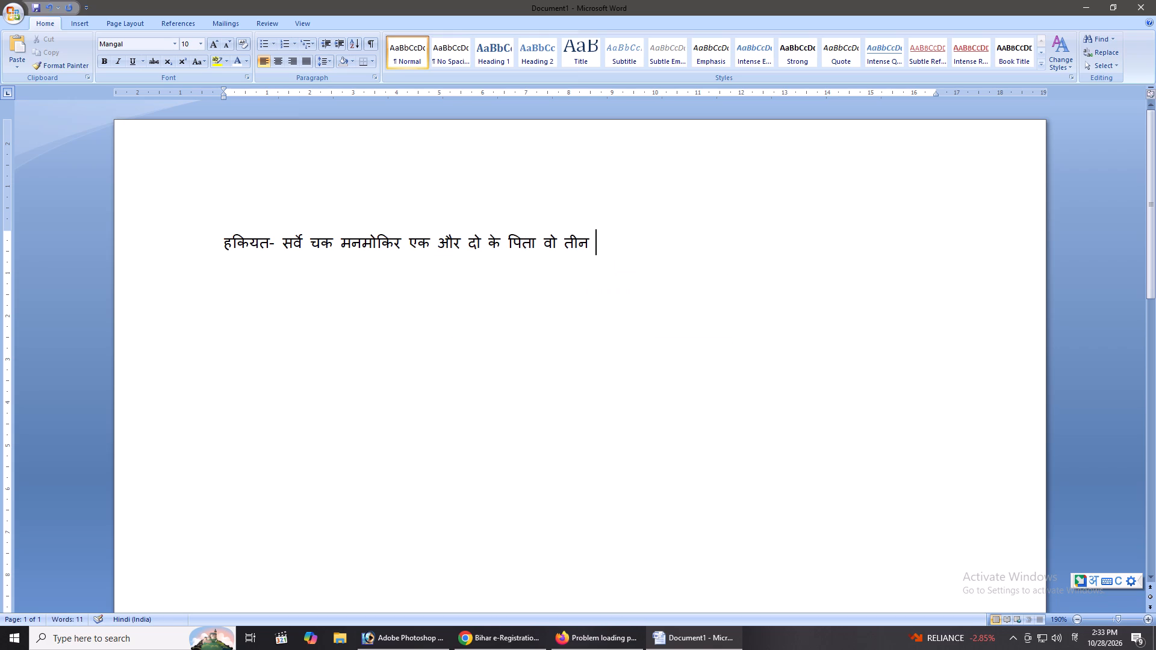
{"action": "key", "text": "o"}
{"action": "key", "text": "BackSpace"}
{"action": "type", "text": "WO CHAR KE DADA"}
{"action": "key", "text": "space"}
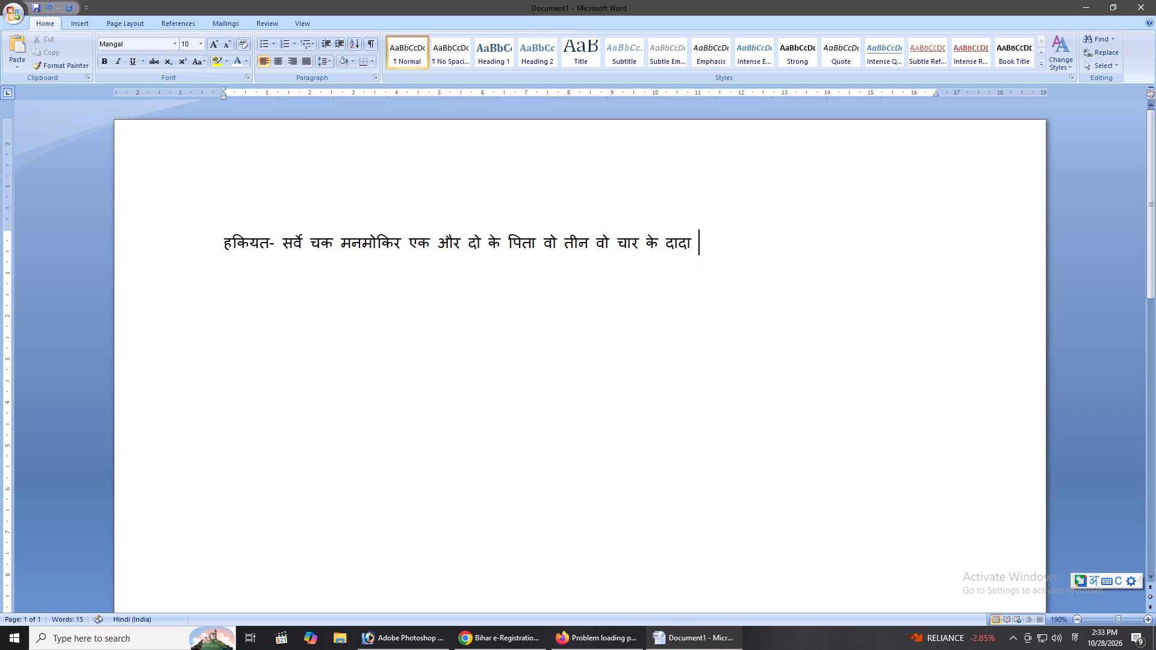
Add "वो पांच के ससुर" to the end of the sentence.
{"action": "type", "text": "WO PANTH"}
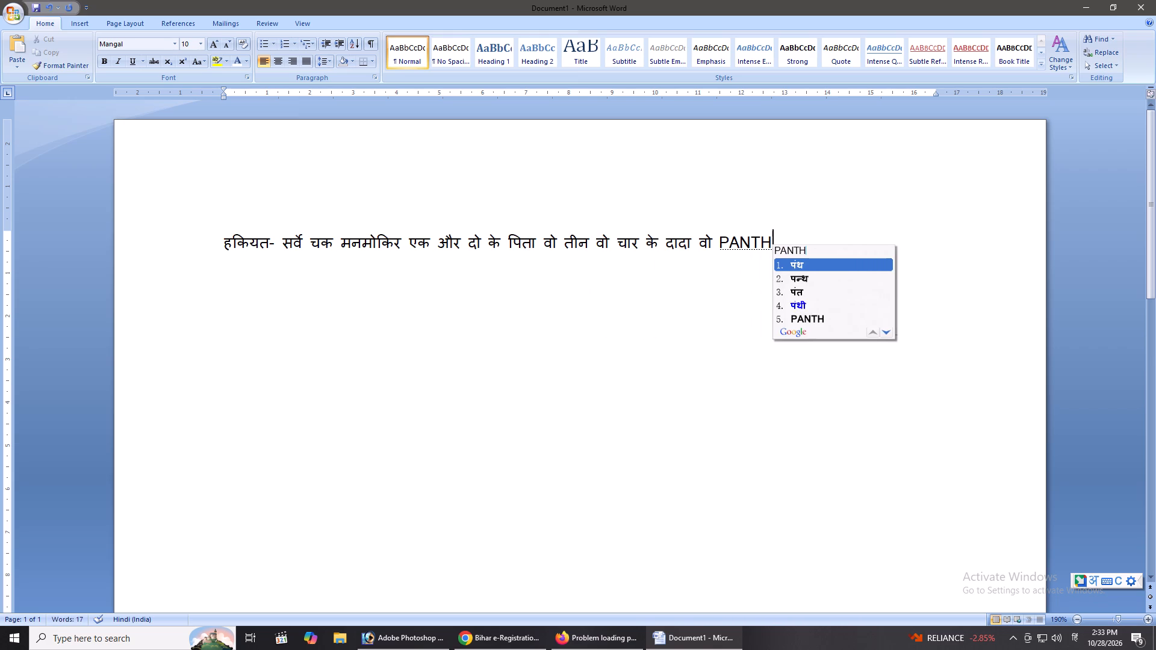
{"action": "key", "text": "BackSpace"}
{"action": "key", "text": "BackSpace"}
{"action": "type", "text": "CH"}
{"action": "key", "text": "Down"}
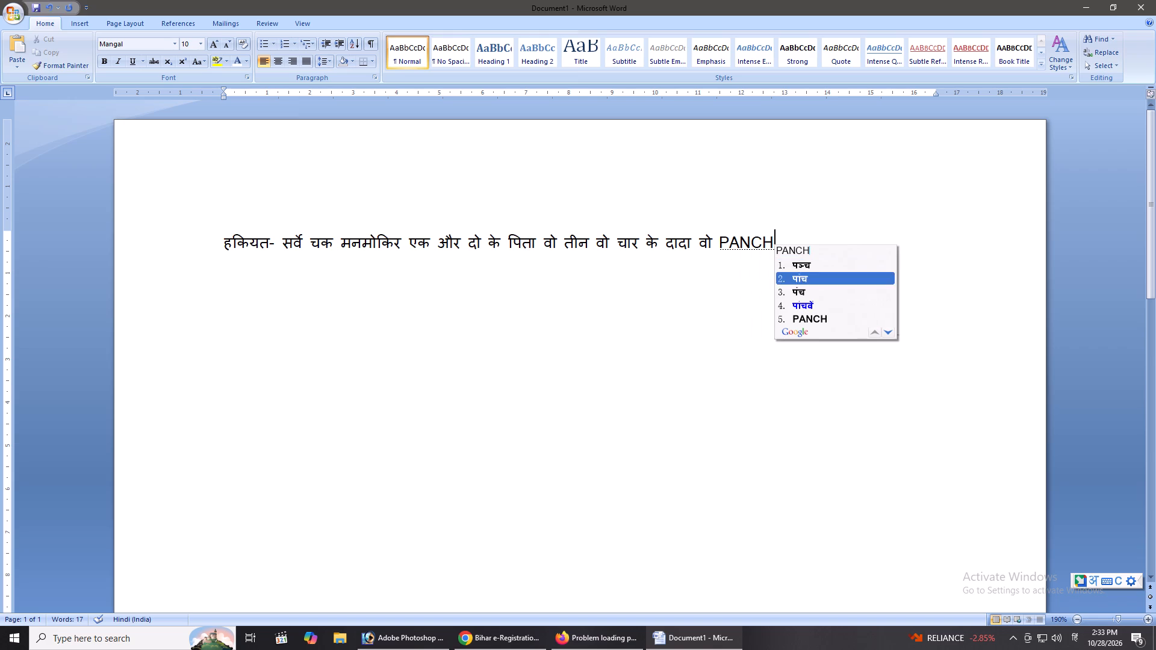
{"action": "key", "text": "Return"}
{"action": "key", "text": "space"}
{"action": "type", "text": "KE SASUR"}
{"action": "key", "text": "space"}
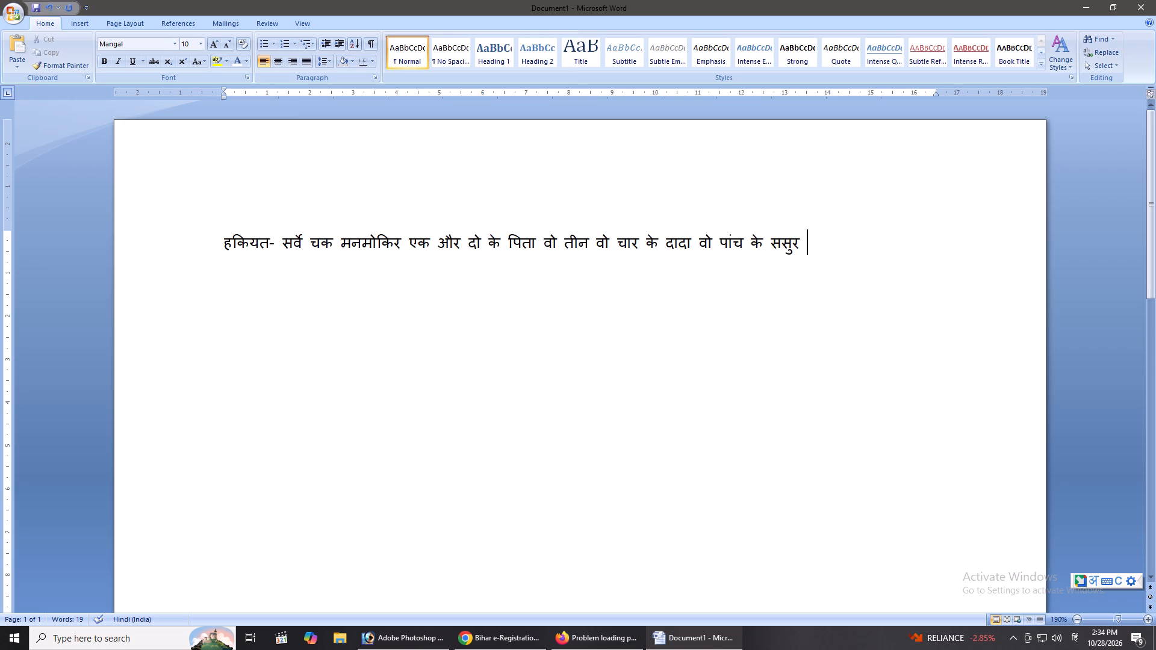
Enter the recorded landholder's full name in Hindi, followed by "के नाम पर".
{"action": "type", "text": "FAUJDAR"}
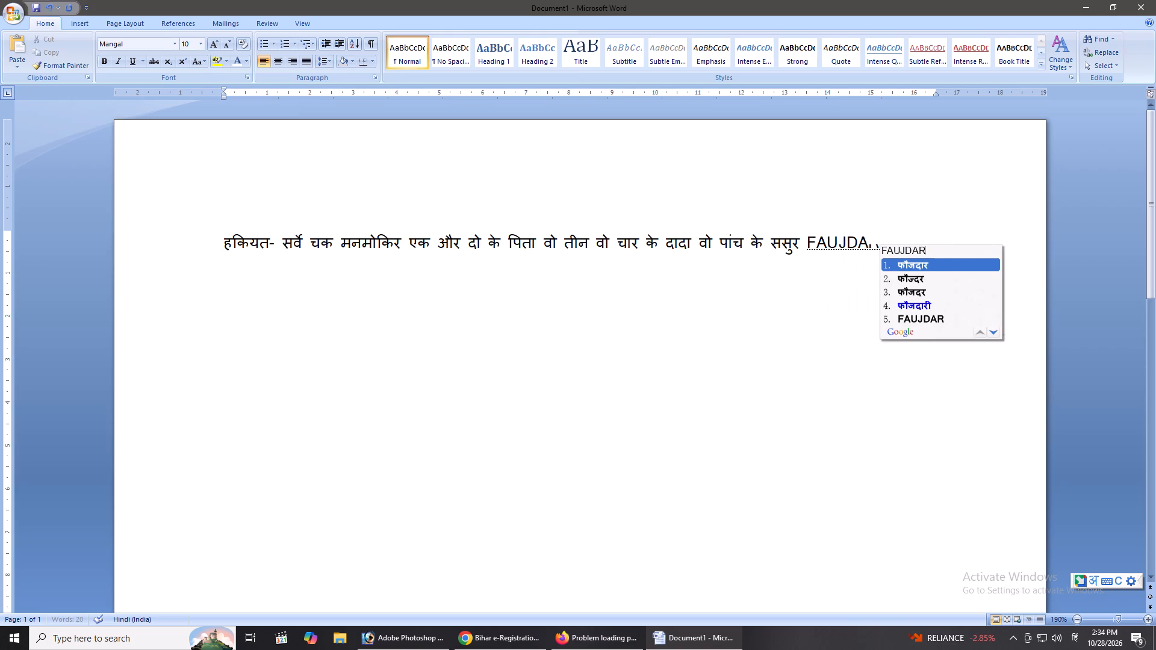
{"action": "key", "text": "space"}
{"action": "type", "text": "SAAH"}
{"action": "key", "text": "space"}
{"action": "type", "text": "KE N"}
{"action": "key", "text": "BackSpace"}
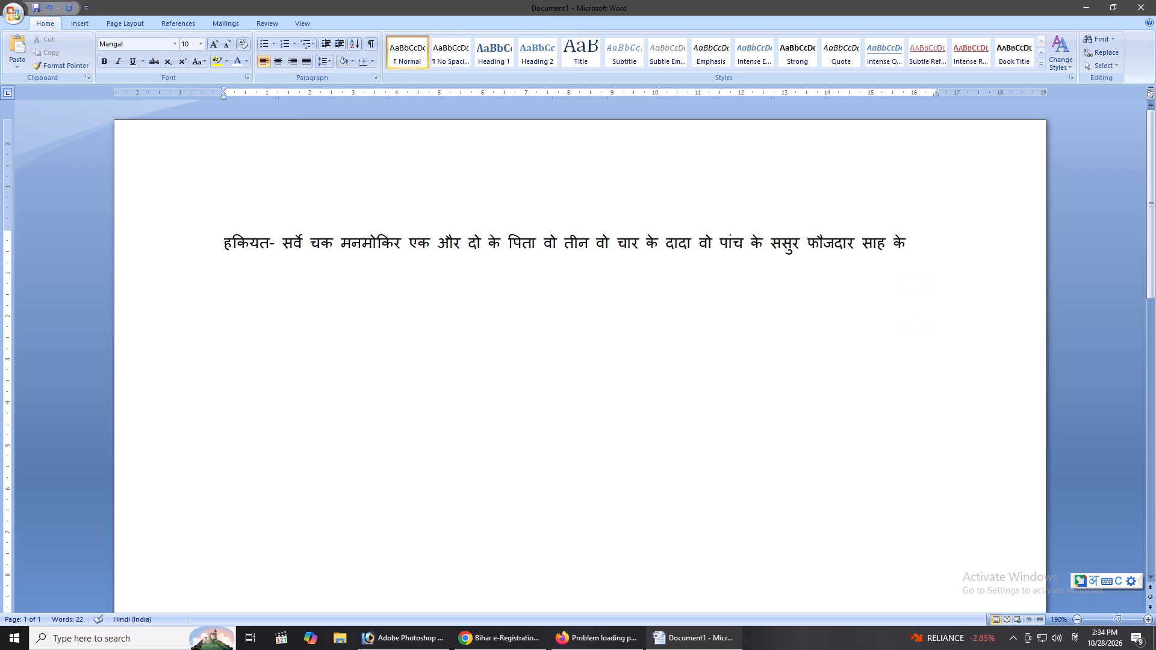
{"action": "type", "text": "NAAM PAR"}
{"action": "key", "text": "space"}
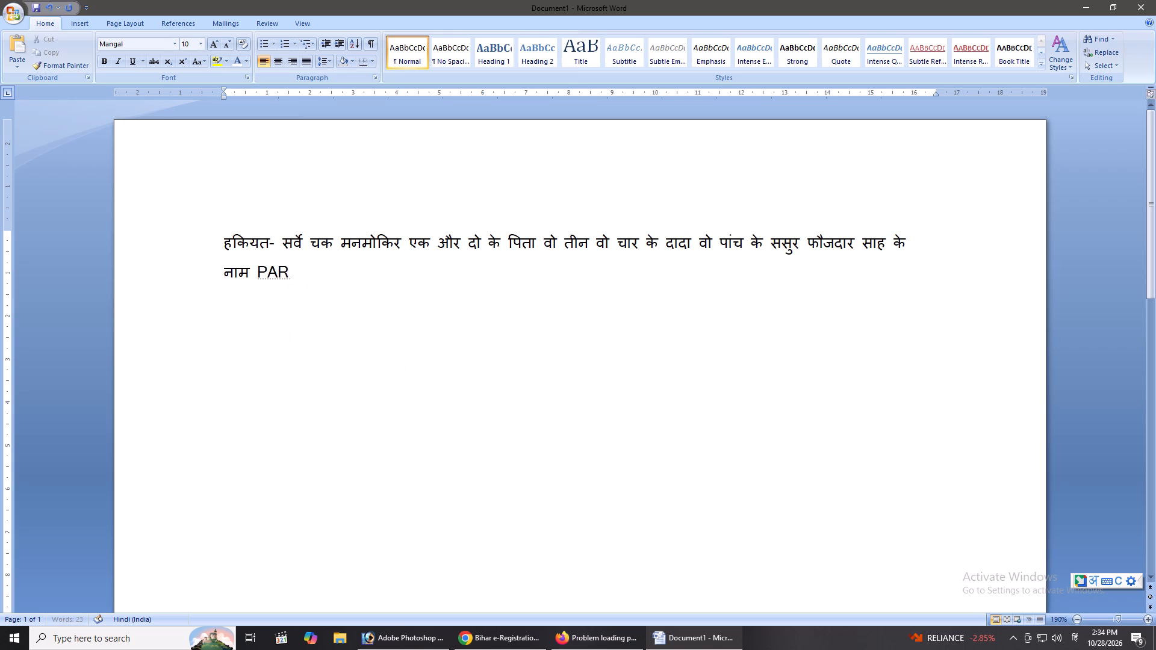
Add the word "इजमाईल" after "नाम पर", composing it from separate Hindi letter suggestions.
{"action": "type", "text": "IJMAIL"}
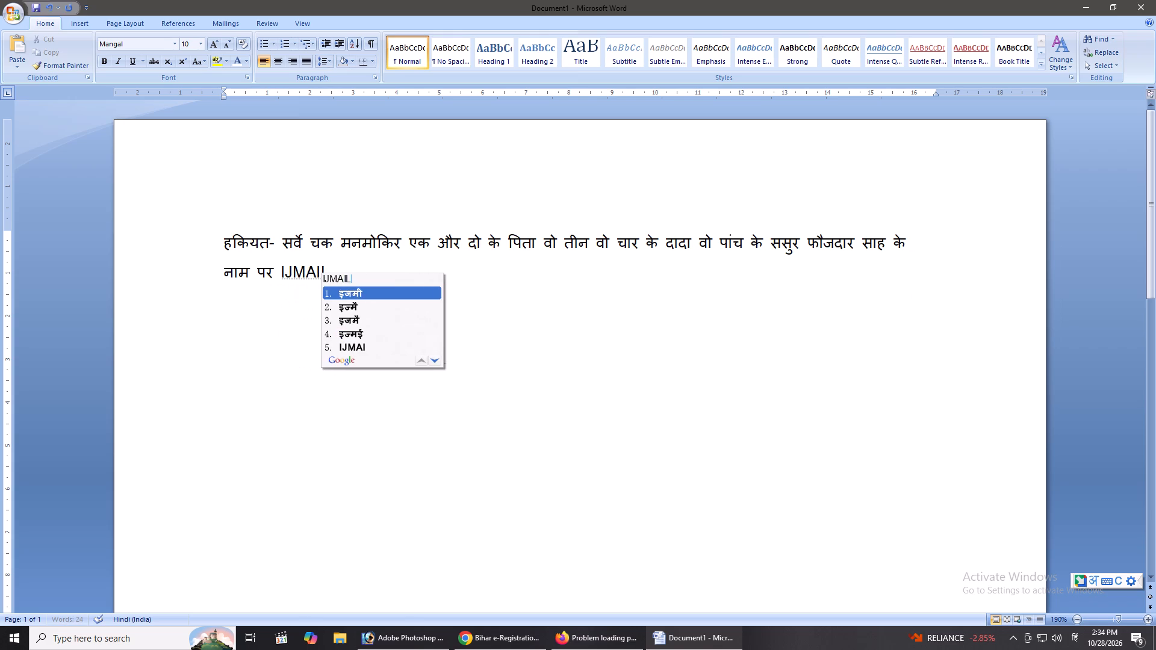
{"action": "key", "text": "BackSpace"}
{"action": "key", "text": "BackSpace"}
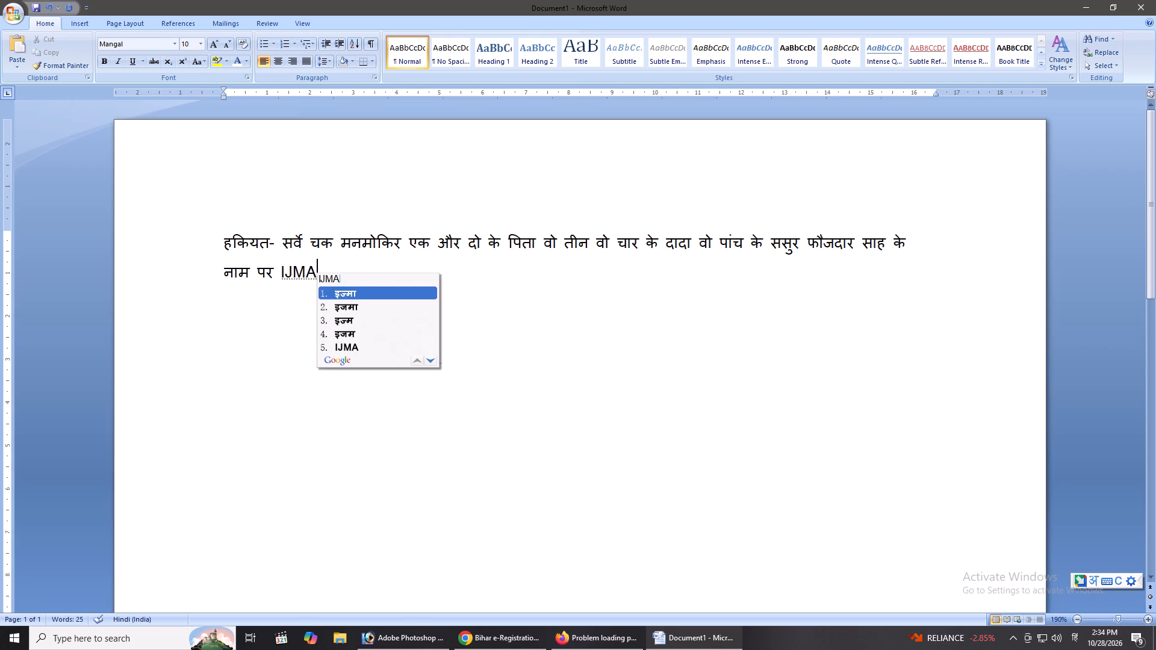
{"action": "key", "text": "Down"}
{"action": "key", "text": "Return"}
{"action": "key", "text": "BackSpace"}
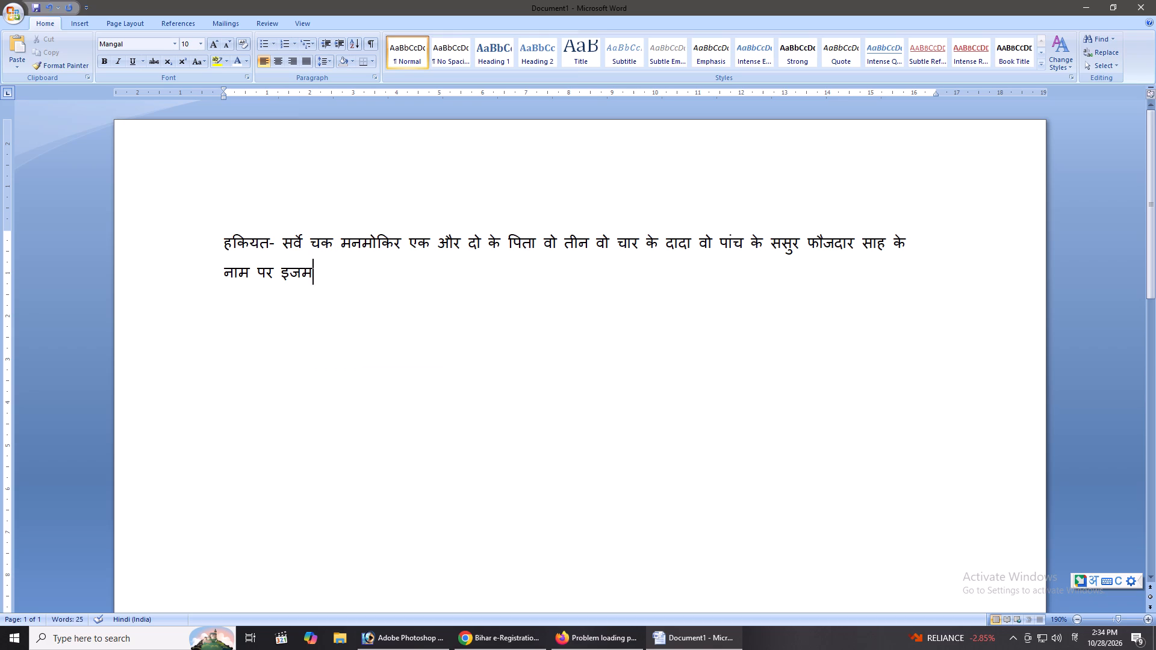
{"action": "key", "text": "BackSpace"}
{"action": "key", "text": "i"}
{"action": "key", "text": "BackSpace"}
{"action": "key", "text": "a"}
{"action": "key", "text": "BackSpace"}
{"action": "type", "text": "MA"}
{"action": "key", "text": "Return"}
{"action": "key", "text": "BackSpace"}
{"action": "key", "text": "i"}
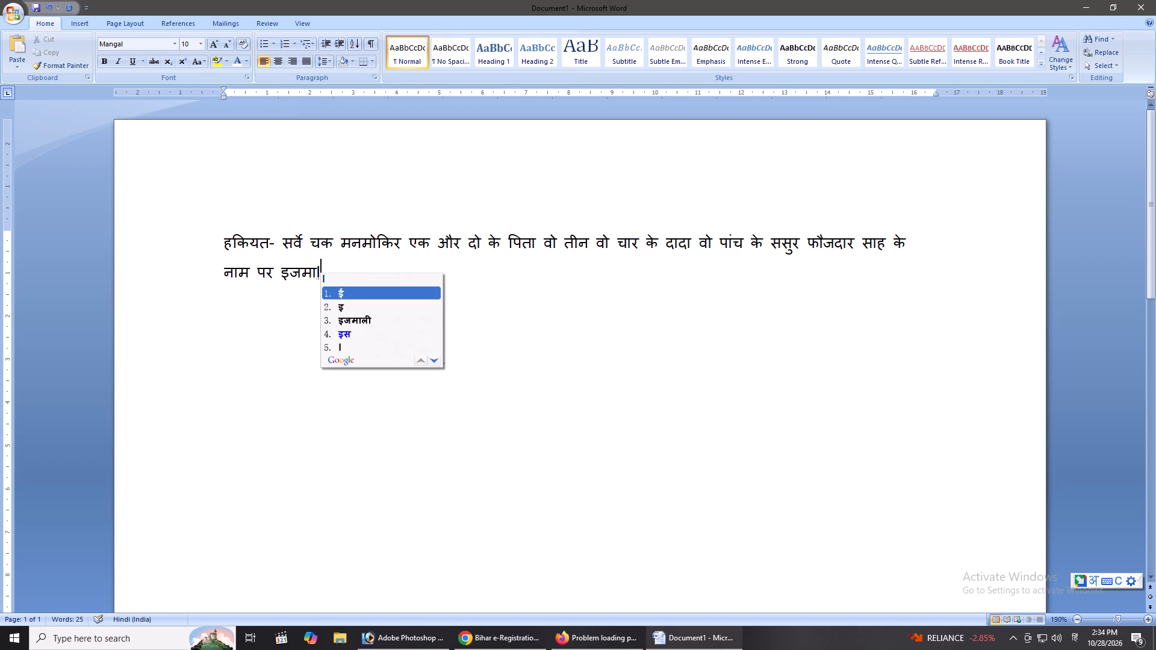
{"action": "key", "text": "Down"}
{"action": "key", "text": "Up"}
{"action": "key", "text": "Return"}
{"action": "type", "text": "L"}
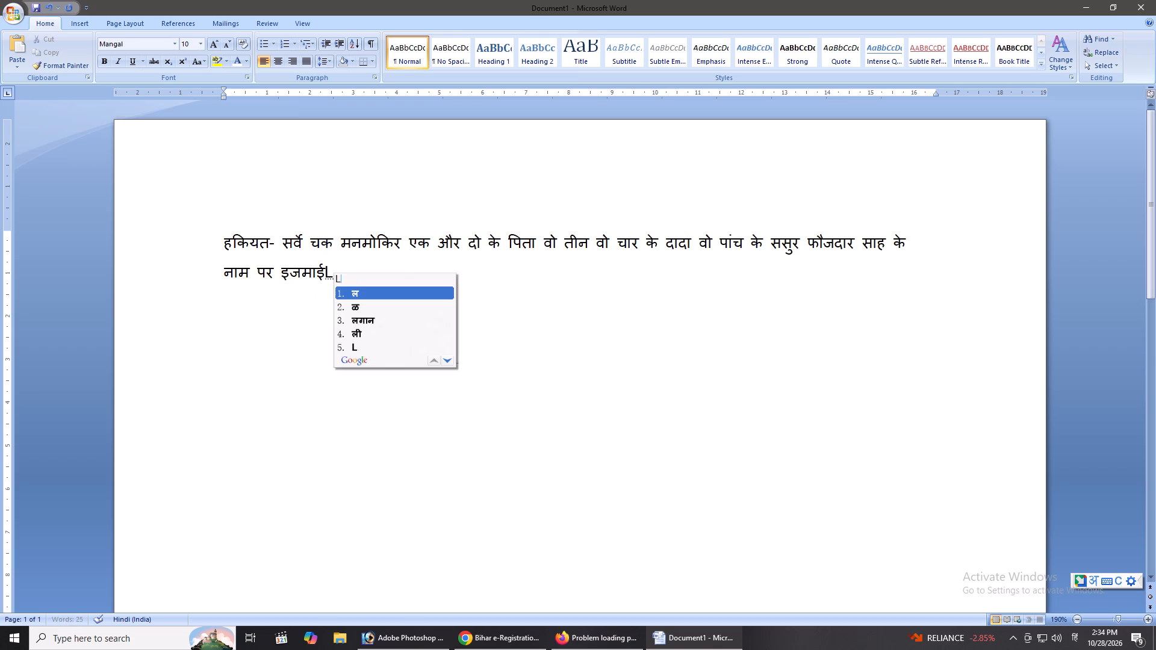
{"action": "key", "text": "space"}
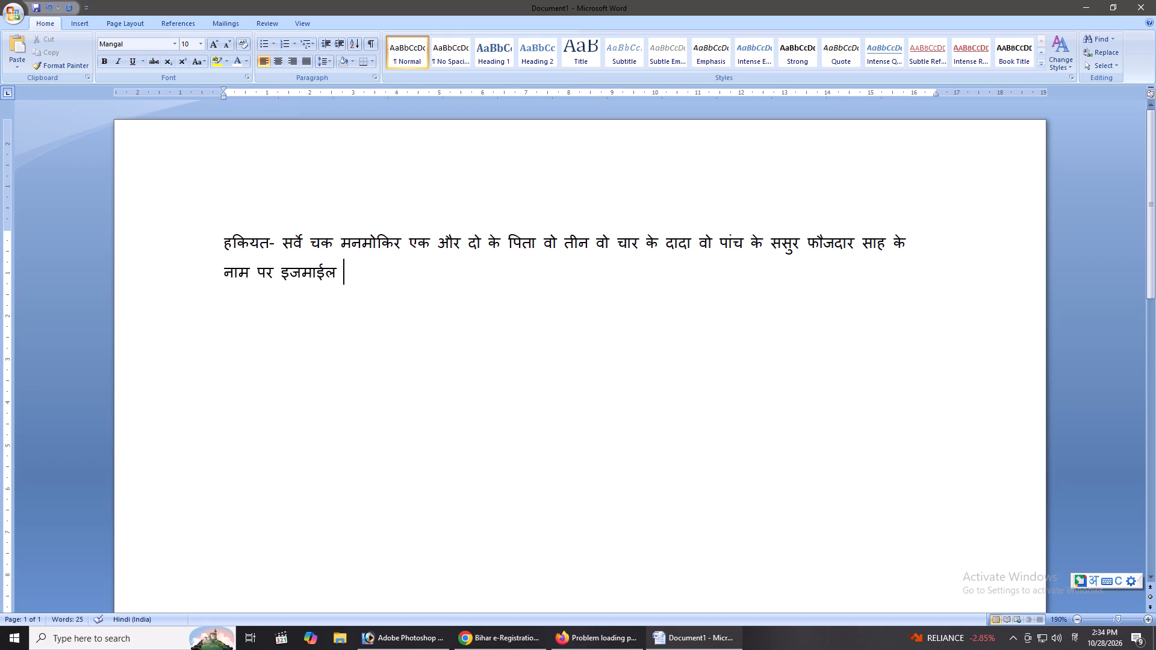
Continue the sentence with "दर्ज है, वो सैय".
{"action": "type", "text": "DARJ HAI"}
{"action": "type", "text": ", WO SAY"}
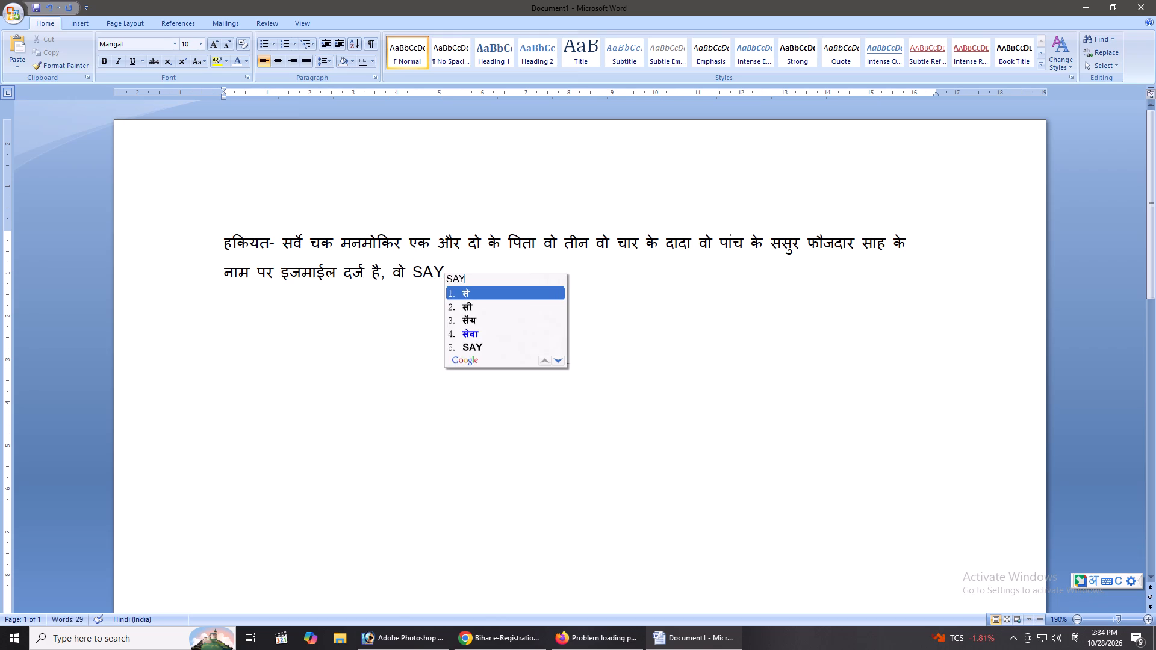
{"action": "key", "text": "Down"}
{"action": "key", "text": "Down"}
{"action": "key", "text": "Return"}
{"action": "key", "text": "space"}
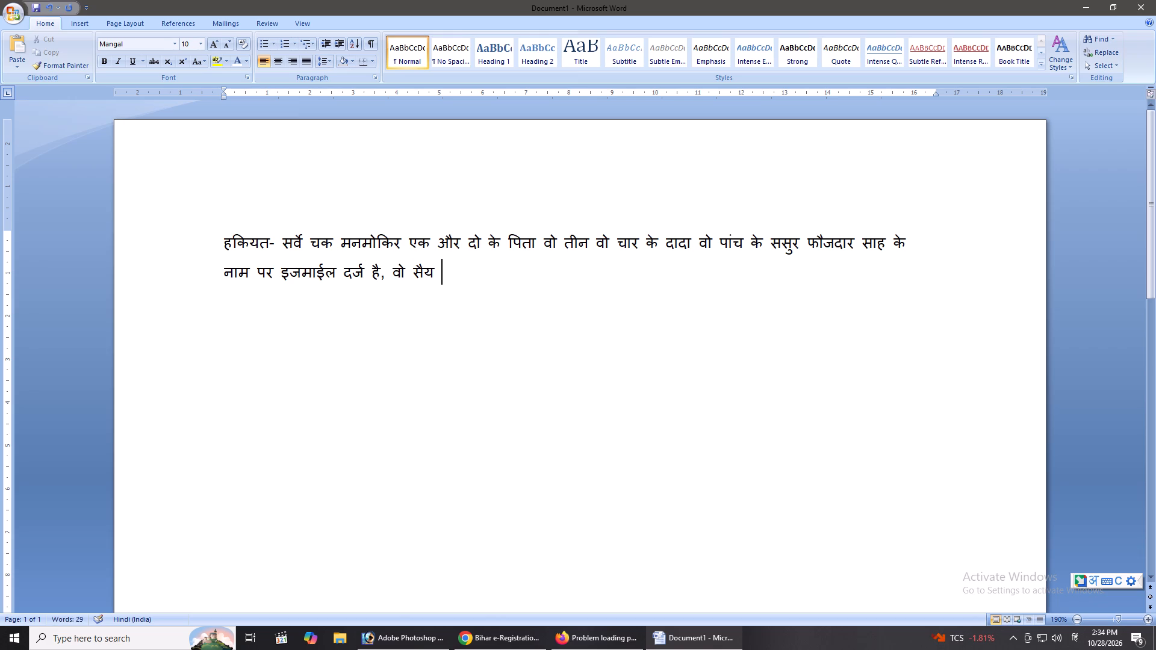
Add "एराजी आपसी बॉट" after "वो सैय".
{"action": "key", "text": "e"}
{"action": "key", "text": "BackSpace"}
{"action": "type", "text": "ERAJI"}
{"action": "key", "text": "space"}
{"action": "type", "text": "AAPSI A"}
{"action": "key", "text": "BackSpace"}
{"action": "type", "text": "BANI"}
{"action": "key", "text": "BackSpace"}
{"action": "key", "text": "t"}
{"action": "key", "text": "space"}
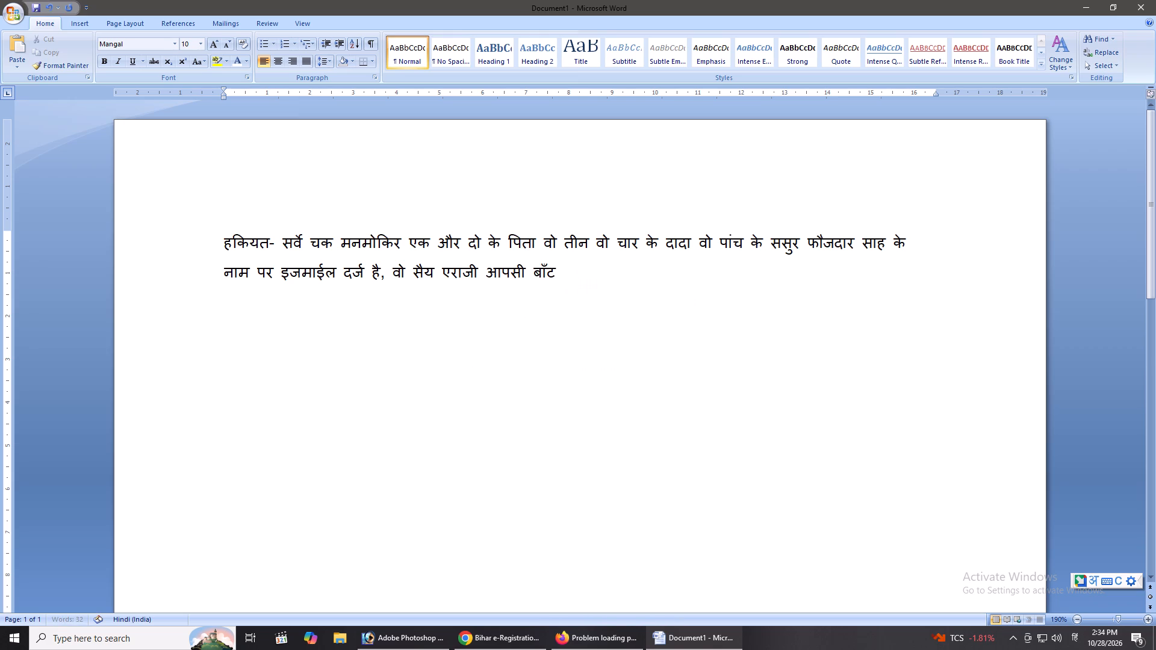
Complete the clause with "से खास हिस्सा में मिला हुआ है,".
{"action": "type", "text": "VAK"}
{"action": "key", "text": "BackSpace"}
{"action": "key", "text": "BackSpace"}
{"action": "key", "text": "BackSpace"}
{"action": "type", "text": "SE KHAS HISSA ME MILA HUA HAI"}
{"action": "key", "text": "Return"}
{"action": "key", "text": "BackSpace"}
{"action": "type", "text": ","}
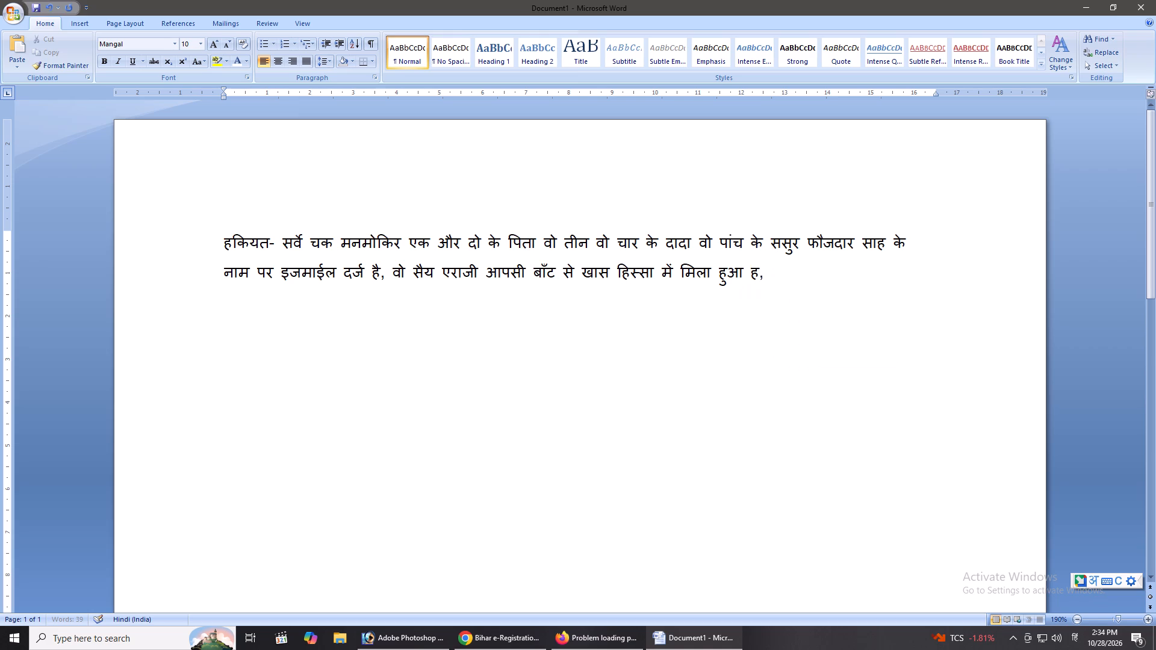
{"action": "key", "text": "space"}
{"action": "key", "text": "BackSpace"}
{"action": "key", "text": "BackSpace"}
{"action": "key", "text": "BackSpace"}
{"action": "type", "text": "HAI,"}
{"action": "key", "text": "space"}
Continue the sentence with "जिसका भाग वर्तमान- 01,", keeping the number in Latin digits.
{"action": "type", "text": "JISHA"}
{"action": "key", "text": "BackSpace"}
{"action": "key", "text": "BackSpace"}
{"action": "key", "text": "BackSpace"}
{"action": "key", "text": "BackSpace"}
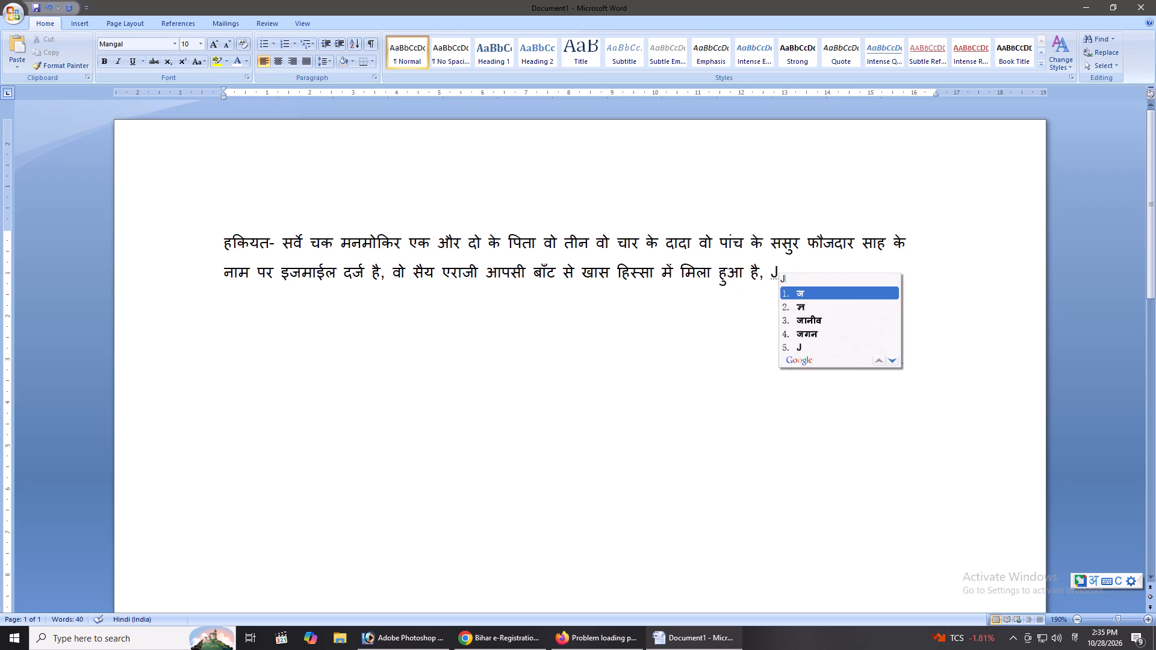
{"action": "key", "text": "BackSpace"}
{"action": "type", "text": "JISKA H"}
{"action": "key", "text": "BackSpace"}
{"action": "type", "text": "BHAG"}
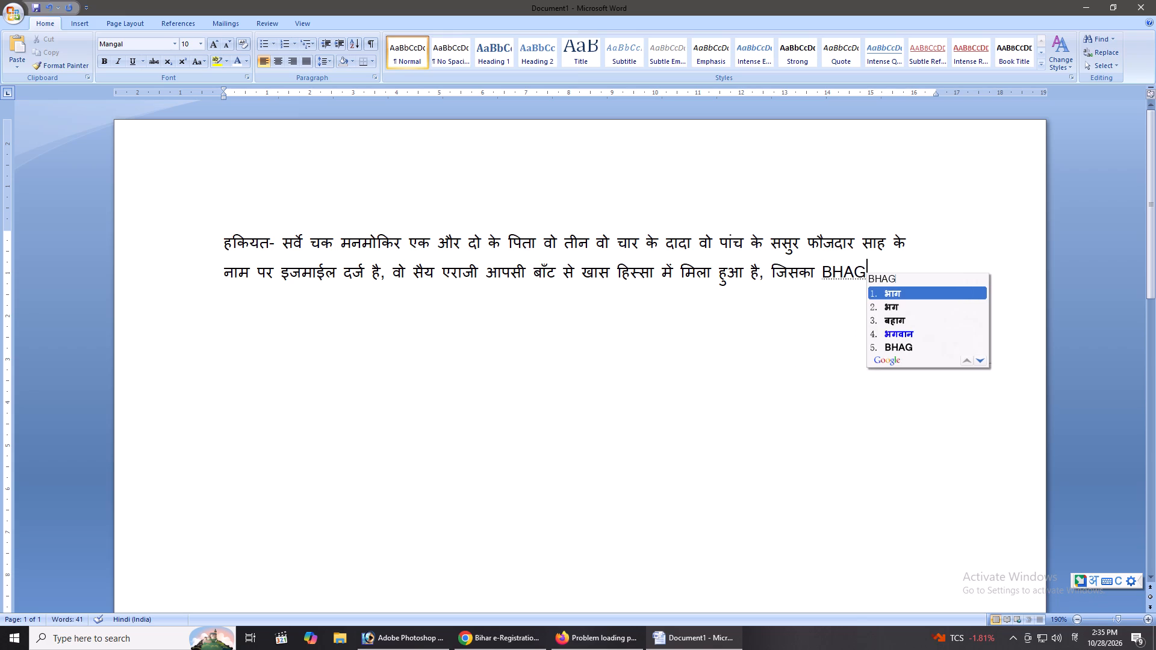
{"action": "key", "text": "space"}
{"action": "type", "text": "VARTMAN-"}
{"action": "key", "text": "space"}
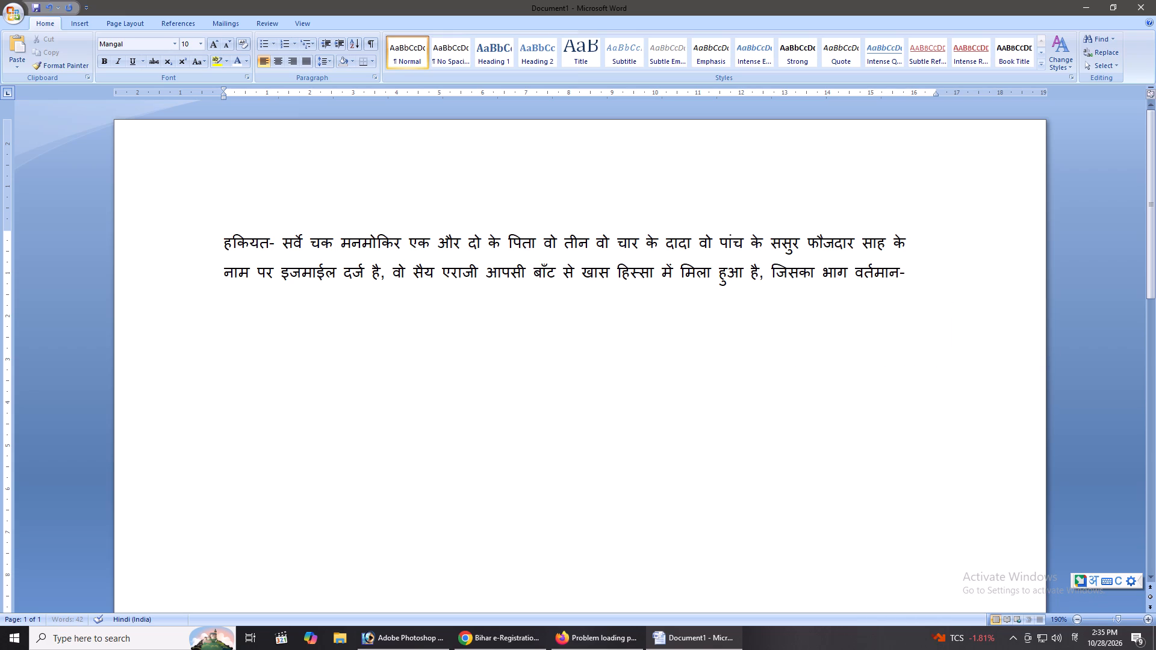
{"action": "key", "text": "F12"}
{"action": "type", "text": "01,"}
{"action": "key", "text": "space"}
Add the page number entry "पृष्ठ संख्या- 48," after "01,".
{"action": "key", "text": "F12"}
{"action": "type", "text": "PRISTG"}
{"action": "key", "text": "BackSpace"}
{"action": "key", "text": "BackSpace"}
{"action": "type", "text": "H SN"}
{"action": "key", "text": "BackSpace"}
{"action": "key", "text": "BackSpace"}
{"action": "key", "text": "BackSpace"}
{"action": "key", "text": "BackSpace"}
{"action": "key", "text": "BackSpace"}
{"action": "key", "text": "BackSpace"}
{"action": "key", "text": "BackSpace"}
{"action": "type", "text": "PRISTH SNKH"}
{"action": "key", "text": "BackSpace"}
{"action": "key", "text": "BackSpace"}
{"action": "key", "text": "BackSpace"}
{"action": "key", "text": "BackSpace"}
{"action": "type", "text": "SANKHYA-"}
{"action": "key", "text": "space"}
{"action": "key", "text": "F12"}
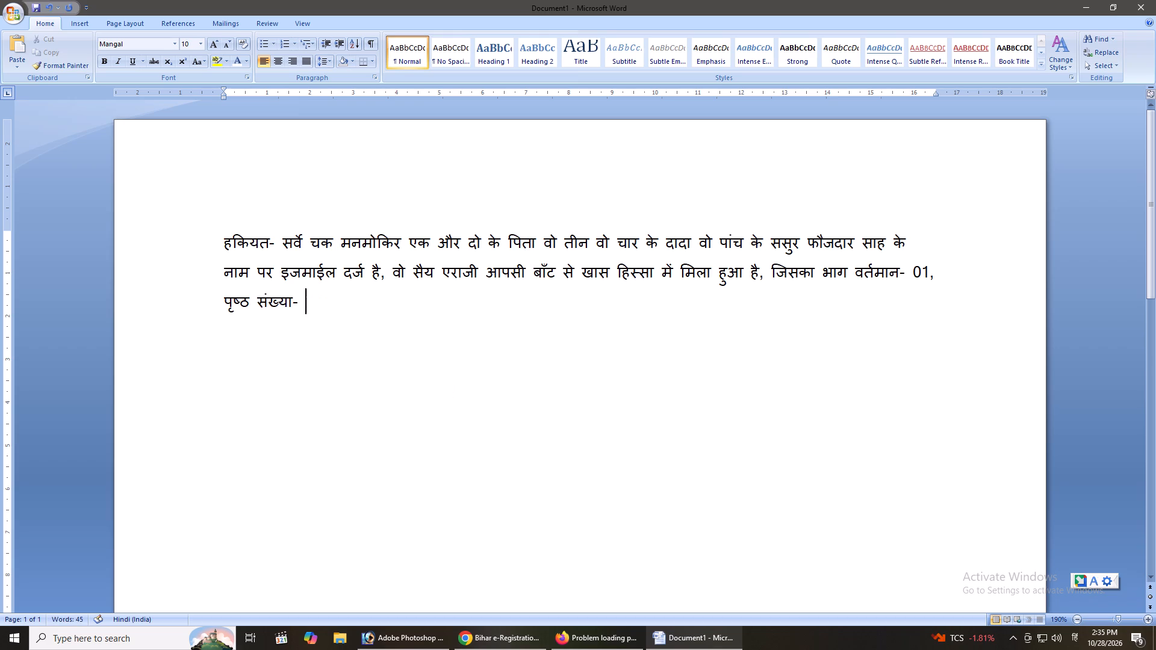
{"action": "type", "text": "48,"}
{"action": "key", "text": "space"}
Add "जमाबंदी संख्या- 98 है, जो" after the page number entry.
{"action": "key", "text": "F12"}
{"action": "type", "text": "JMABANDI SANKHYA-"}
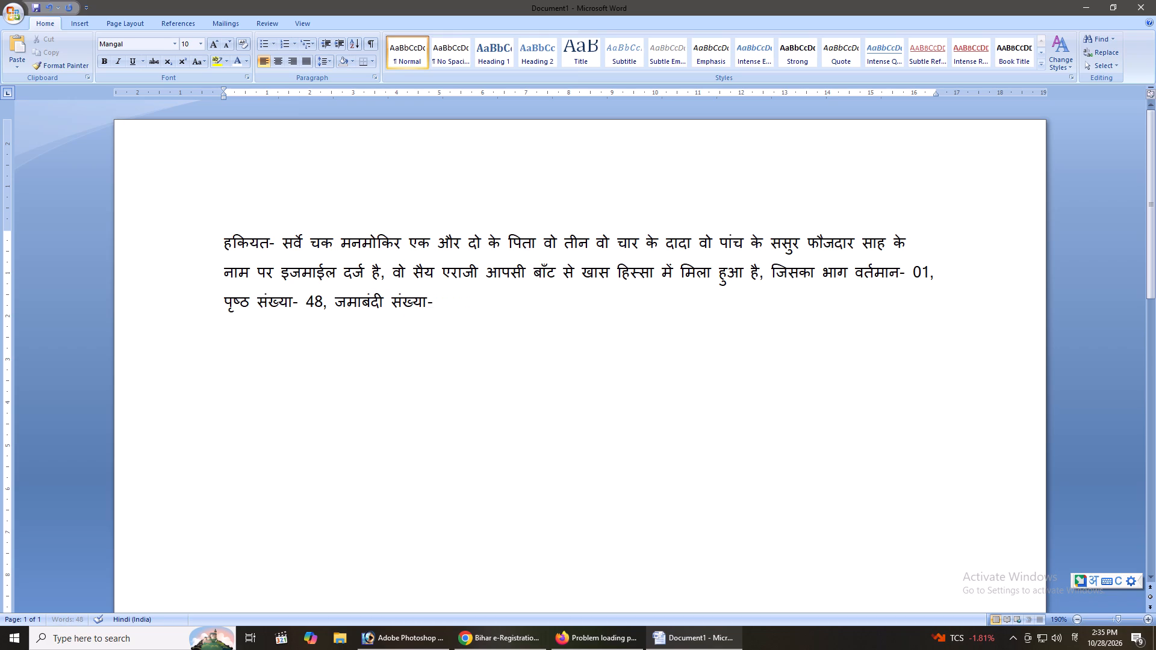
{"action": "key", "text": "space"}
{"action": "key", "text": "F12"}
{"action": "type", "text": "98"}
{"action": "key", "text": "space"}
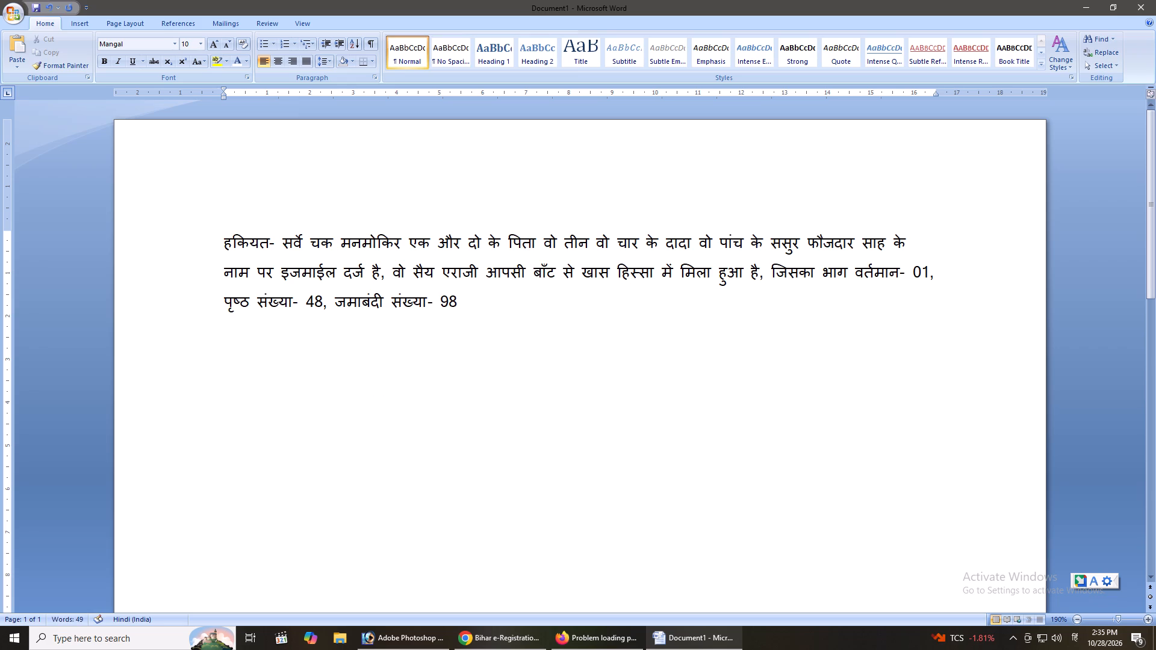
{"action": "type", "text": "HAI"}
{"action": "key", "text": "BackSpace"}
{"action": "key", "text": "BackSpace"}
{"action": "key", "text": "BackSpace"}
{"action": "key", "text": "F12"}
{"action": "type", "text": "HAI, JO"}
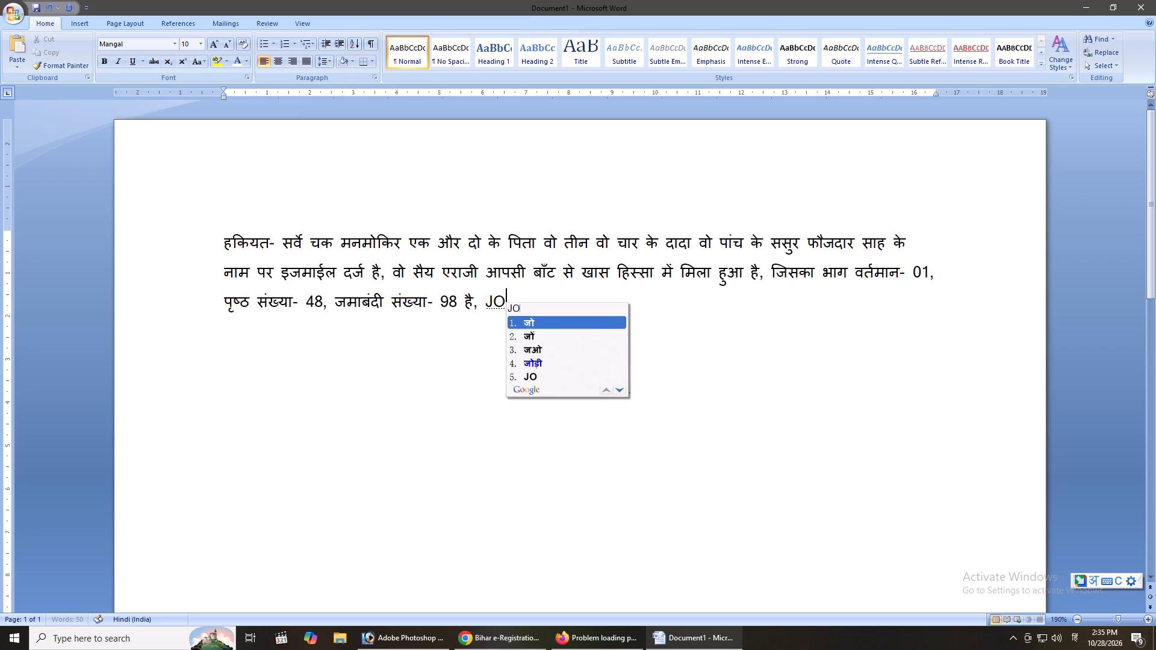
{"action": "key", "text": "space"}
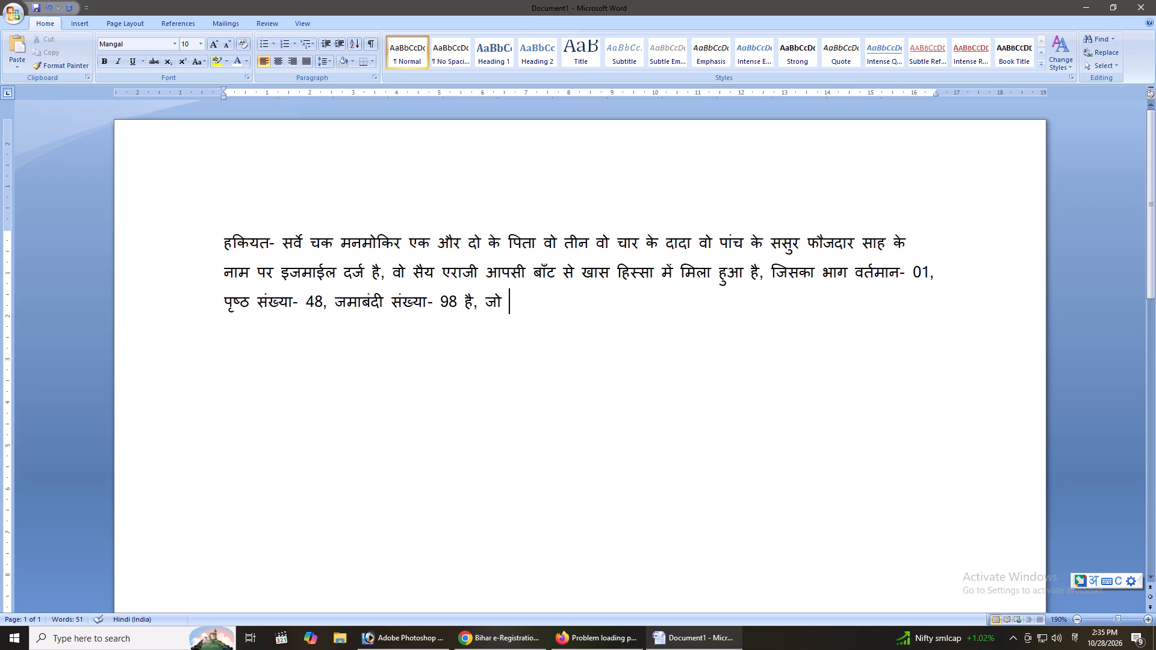
Complete the clause after "जो" with the recorded landholder's name followed by "के नाम पर दर्ज है".
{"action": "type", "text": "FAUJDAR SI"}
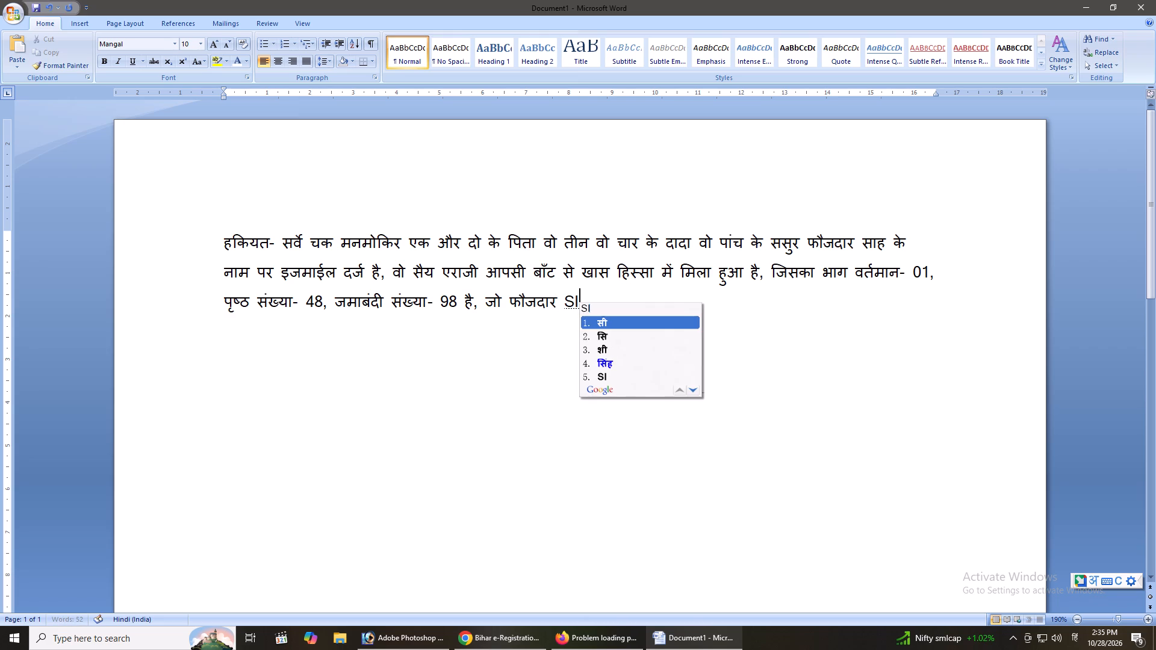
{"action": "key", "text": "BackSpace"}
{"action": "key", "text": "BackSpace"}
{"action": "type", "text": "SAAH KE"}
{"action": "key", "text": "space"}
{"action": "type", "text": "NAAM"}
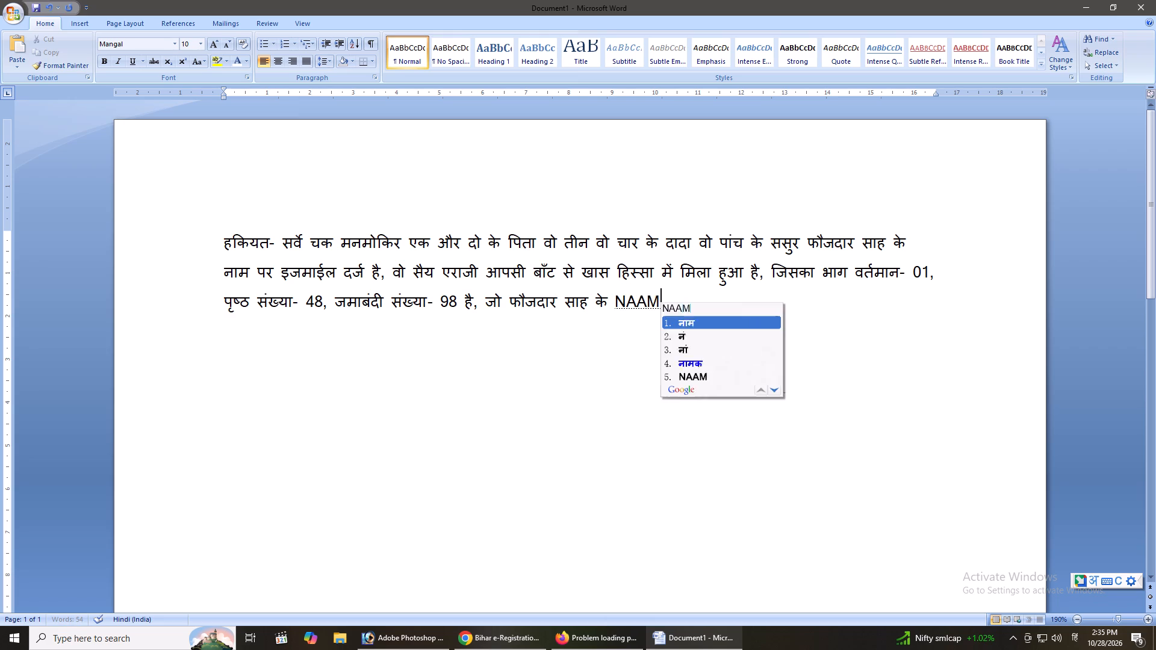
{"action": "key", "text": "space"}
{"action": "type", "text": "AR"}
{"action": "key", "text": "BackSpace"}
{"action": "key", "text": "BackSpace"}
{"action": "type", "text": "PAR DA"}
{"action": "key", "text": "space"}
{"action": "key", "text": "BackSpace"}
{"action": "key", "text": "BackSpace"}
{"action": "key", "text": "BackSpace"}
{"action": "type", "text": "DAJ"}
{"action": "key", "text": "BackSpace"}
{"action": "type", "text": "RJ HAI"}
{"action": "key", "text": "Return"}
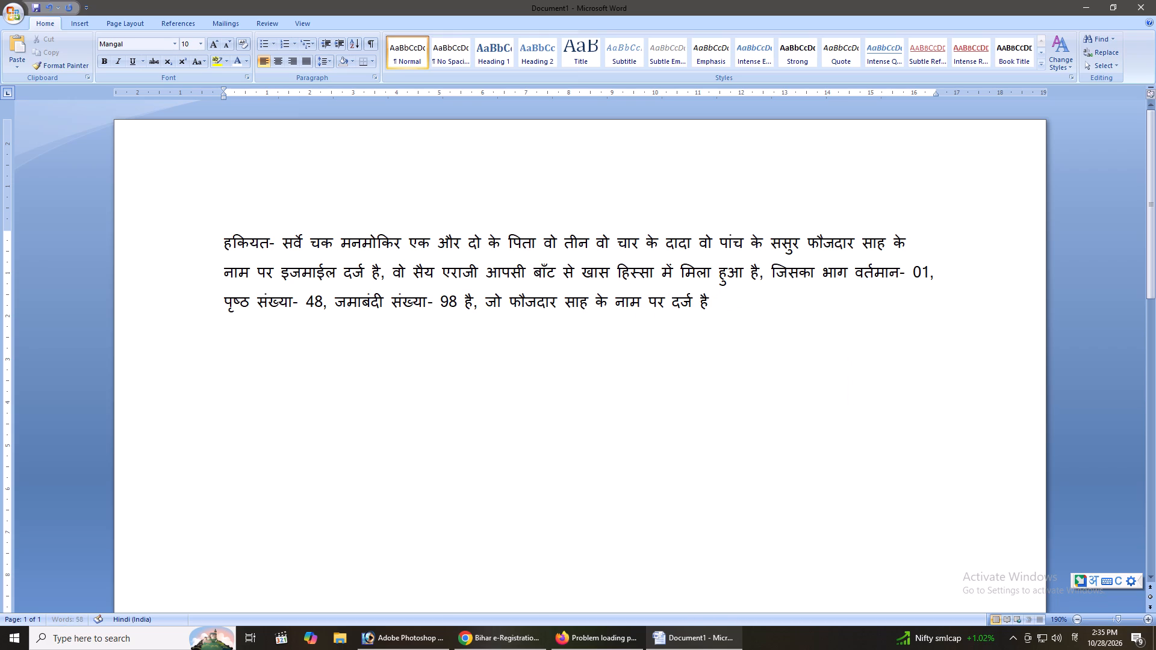
End the sentence with a vertical bar preceded by a space, and add blank lines below the paragraph.
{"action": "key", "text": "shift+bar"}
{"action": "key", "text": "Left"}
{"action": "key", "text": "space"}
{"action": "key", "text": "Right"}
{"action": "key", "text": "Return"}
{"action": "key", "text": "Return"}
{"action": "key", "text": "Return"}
Justify the whole हकियत paragraph.
{"action": "left_click_drag", "start_coordinate": [761, 310], "coordinate": [752, 306]}
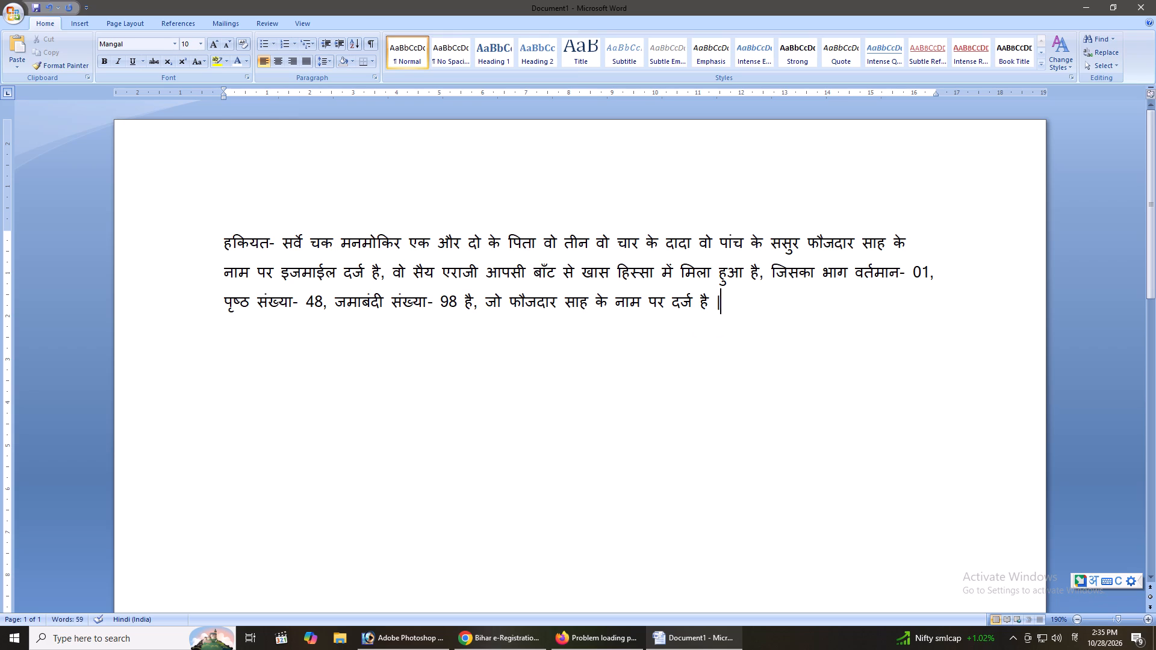
{"action": "left_click_drag", "start_coordinate": [752, 306], "coordinate": [148, 152]}
{"action": "left_click", "coordinate": [308, 55]}
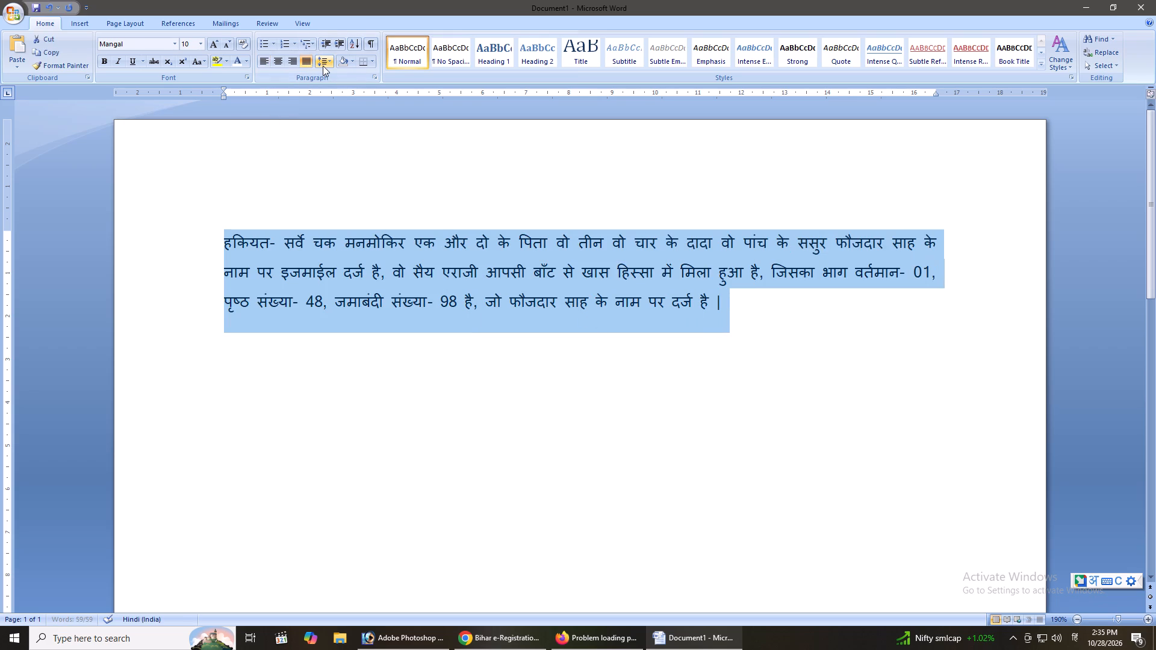
Reduce the line spacing of the selected हकियत paragraph, then place the cursor in the blank area below it.
{"action": "left_click", "coordinate": [323, 66]}
{"action": "left_click", "coordinate": [350, 181]}
{"action": "left_click", "coordinate": [329, 59]}
{"action": "left_click", "coordinate": [336, 81]}
{"action": "left_click", "coordinate": [762, 372]}
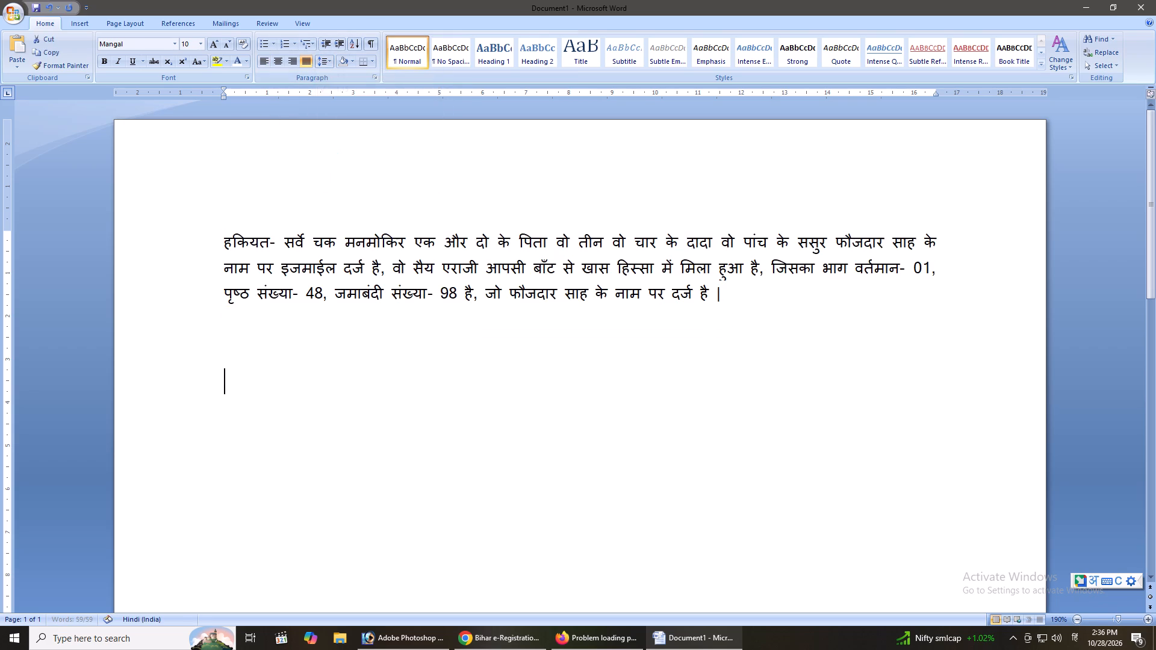
{"action": "scroll", "coordinate": [754, 376], "scroll_direction": "up", "scroll_amount": 1}
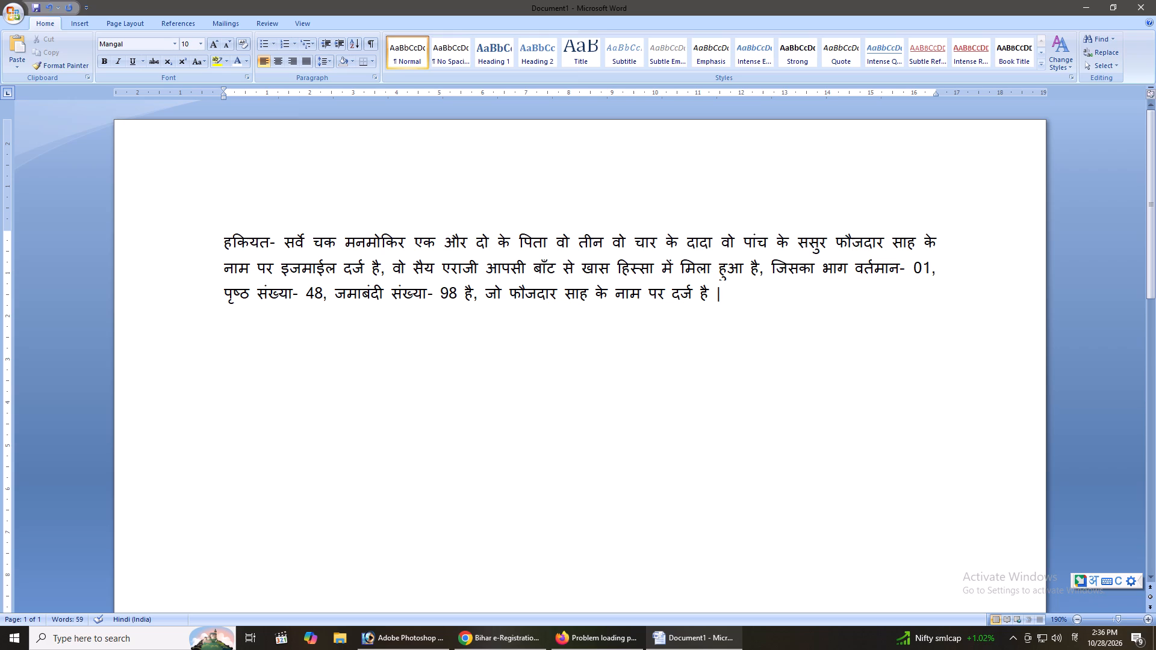
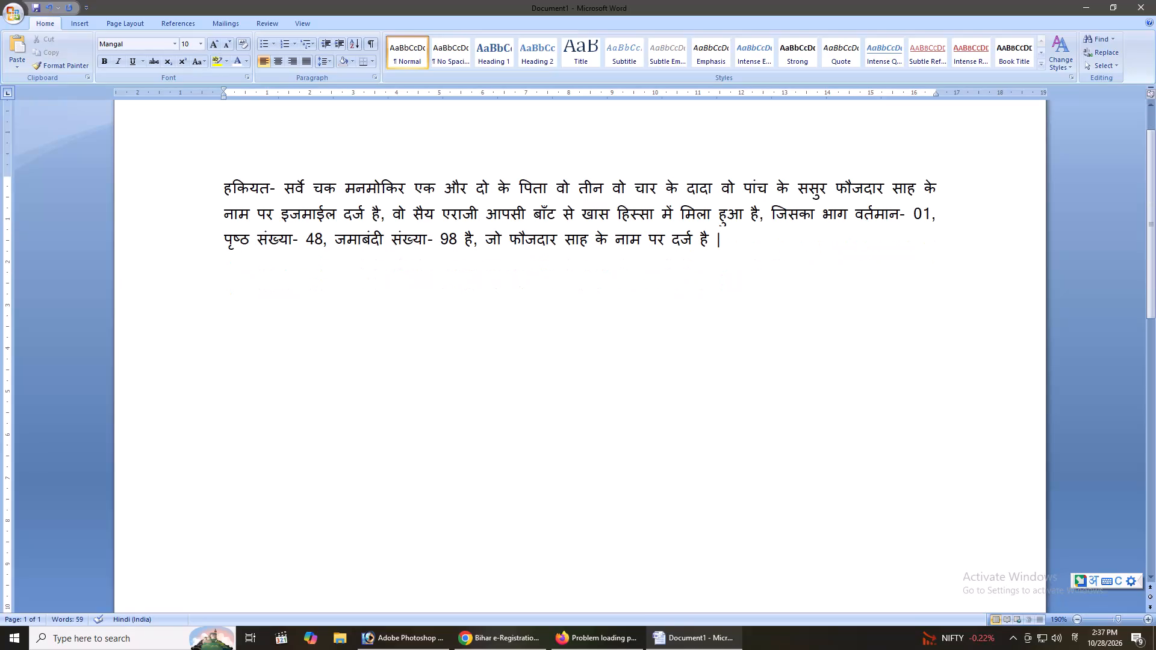
Start a second paragraph below with "सर्वे चक मनमोकिर के पिता के नाना", the landholder's name, and "के नाम पर दज है,".
{"action": "left_click", "coordinate": [692, 404]}
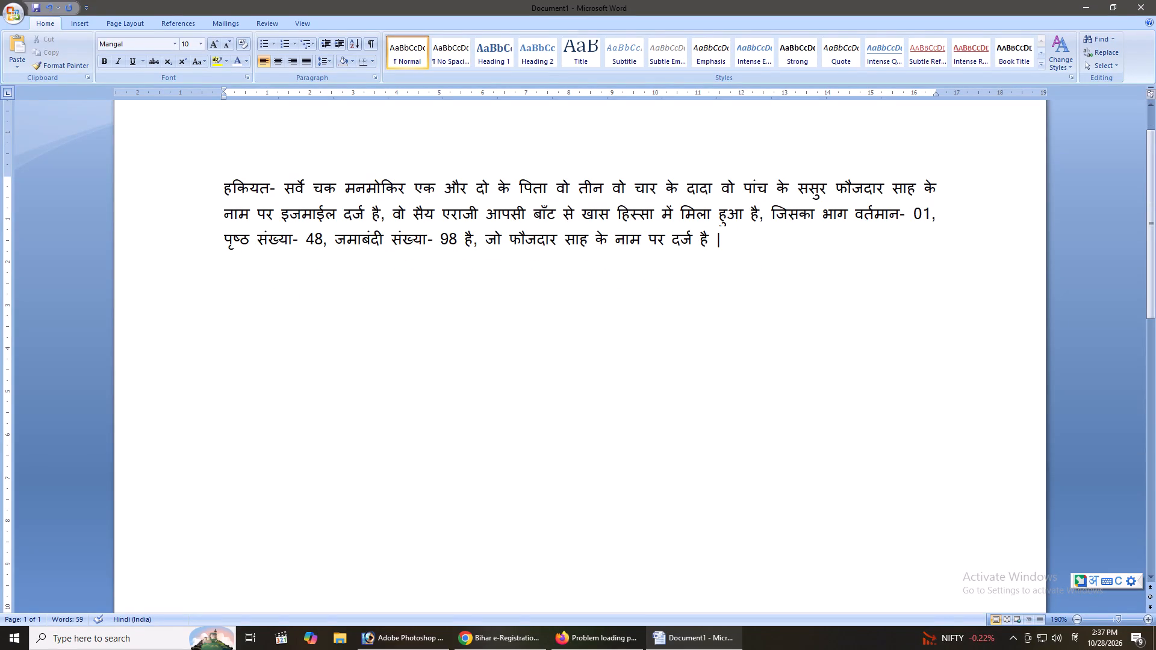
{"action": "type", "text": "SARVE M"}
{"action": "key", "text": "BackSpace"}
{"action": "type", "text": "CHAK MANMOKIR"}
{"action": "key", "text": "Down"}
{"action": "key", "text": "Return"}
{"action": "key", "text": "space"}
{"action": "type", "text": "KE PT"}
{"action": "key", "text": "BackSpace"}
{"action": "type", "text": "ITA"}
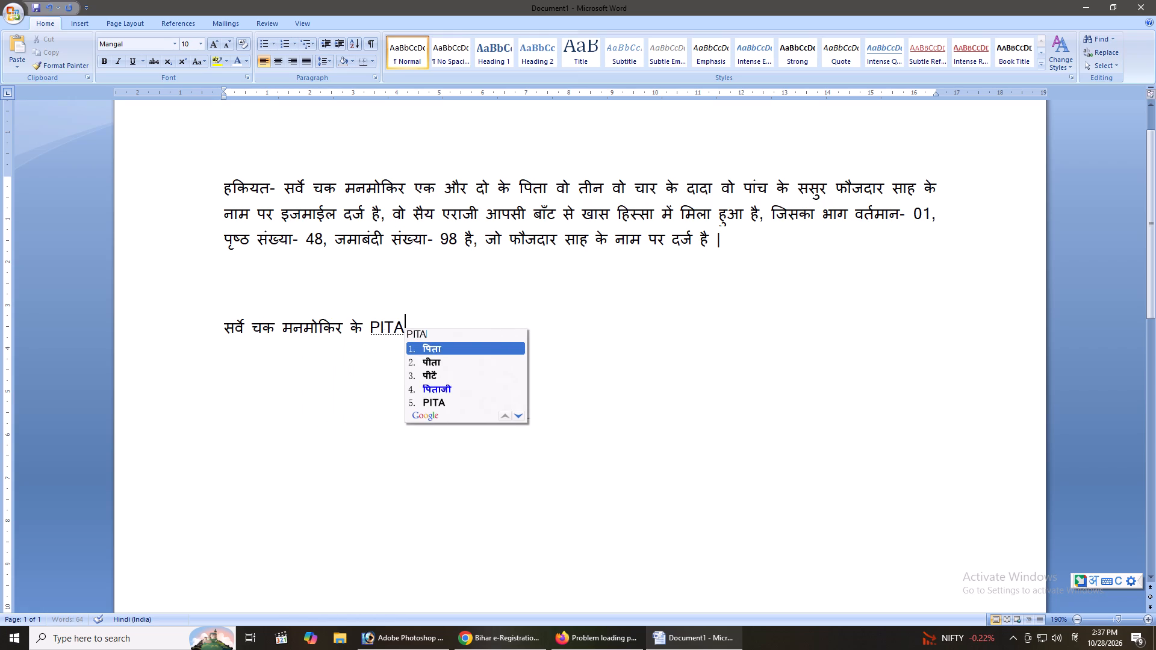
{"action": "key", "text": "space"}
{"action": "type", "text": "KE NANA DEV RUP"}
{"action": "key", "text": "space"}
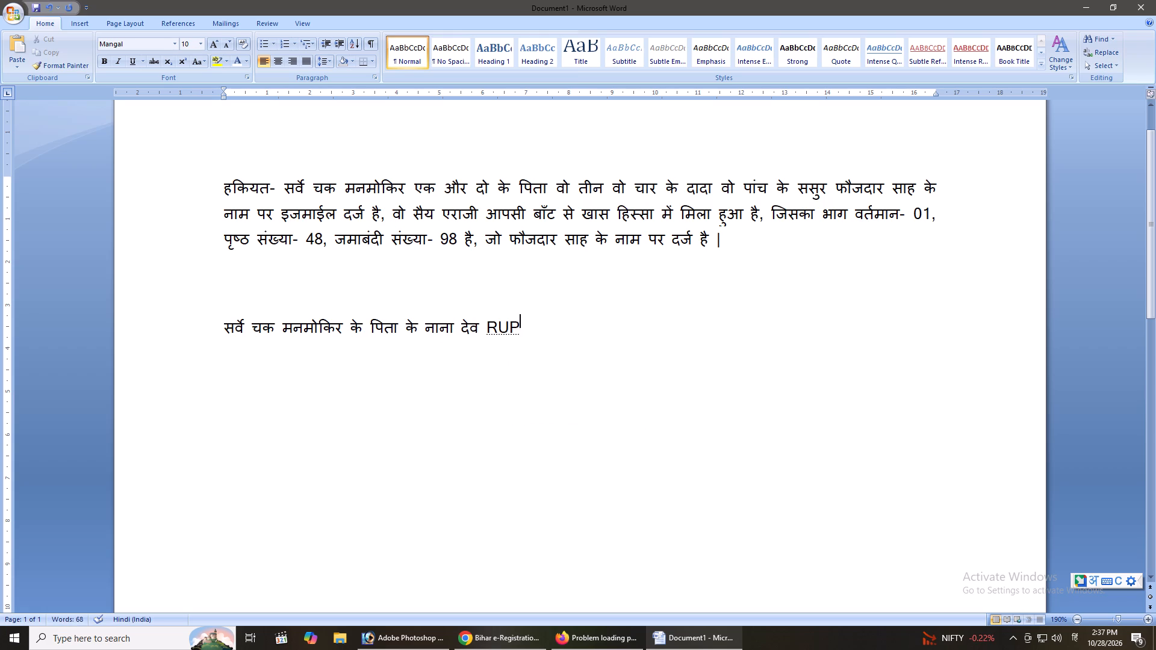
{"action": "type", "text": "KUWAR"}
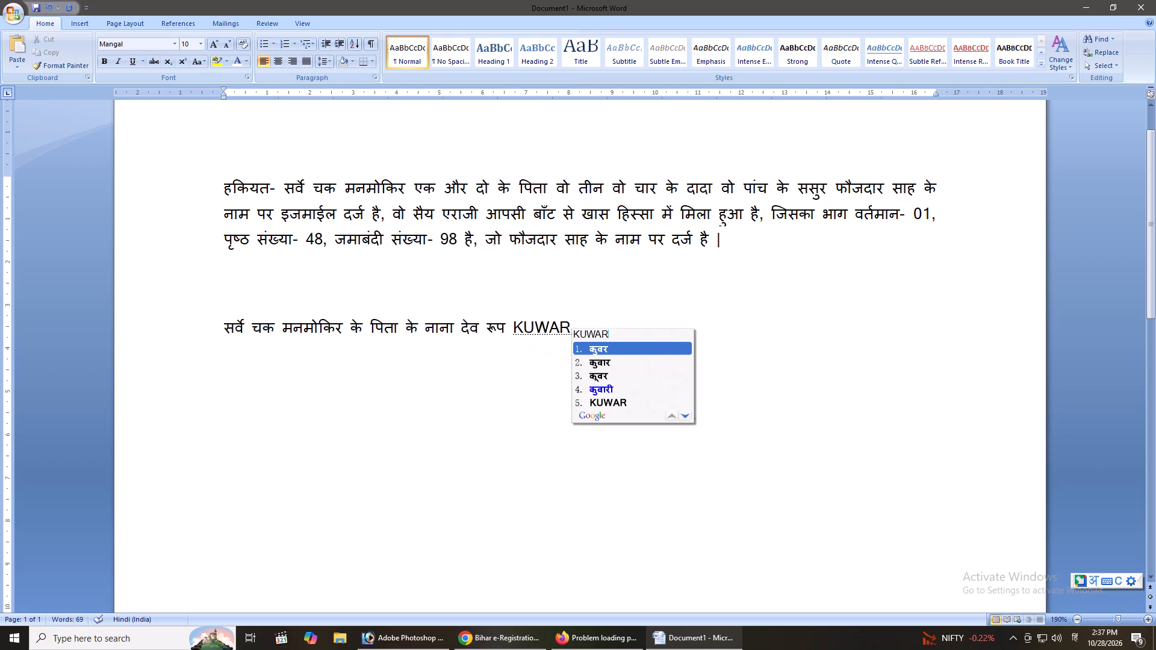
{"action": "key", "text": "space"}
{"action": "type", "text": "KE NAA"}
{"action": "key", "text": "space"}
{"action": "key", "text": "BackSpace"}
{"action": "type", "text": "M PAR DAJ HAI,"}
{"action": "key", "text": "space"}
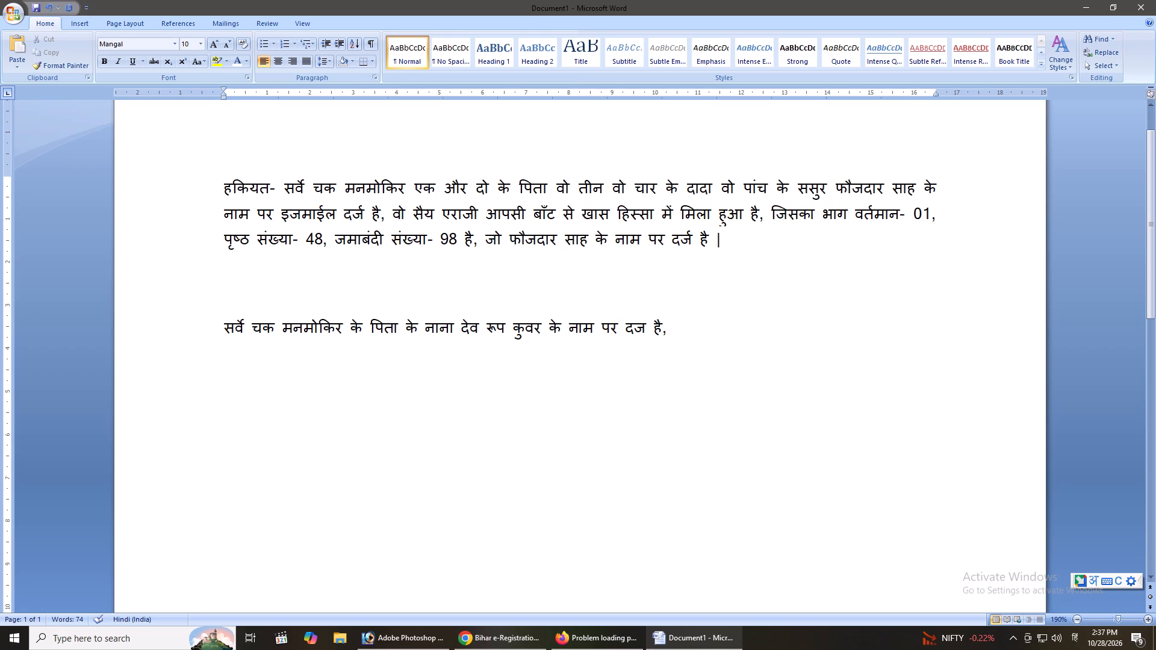
Continue the second paragraph with the clause "वो एराजी आपसी बाँट से खास हिस्सा मिला हुआ है,".
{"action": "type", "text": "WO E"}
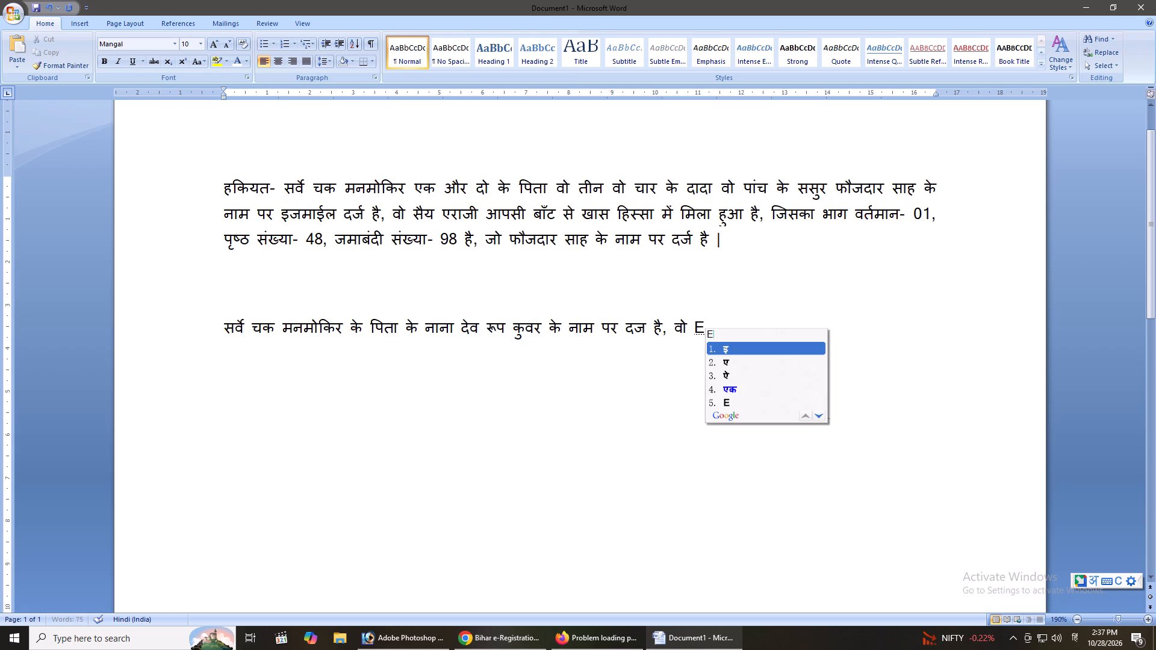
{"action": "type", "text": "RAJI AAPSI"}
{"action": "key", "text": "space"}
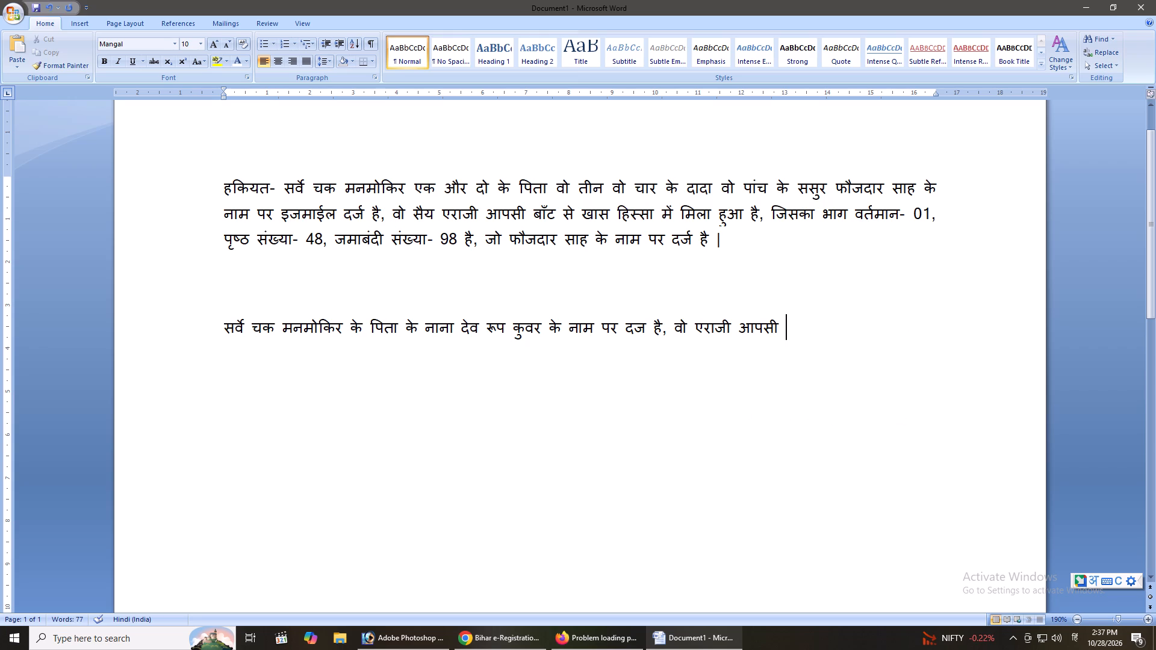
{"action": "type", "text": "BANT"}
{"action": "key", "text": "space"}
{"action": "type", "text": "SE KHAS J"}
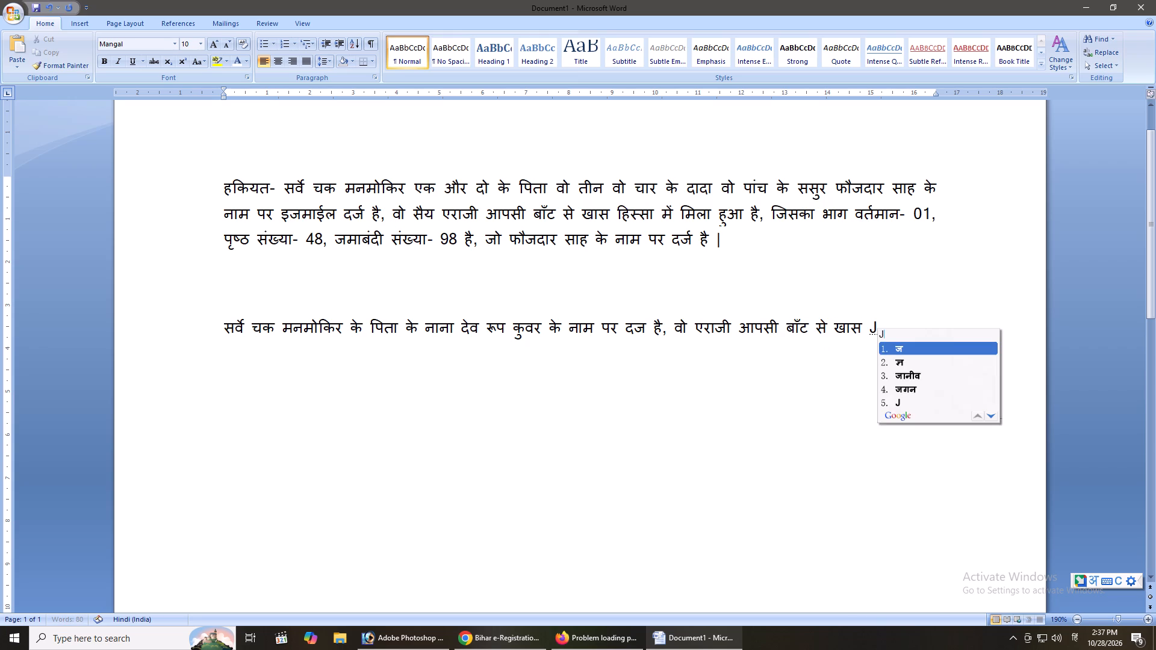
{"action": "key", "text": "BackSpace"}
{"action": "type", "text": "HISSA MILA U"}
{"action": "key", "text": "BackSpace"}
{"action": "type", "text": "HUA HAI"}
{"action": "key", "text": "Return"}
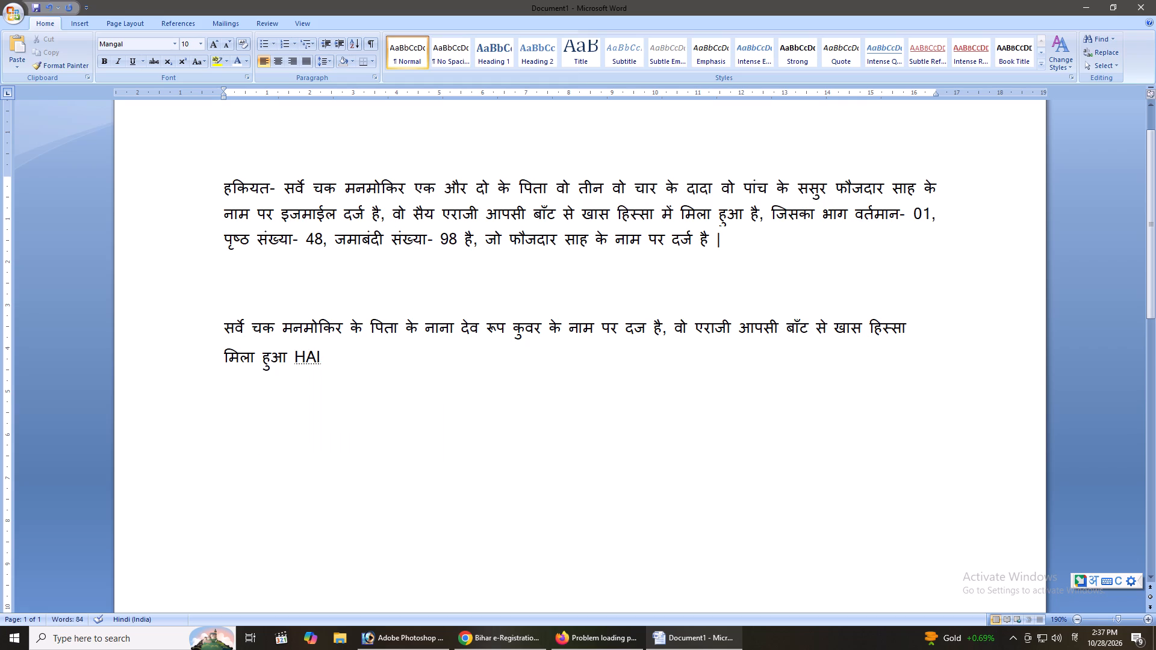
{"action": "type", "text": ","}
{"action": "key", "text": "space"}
Add the register details "जिसका भाग वर्तमान- 03, पृष्ठ संख्या- 1100," with the numbers in English digits.
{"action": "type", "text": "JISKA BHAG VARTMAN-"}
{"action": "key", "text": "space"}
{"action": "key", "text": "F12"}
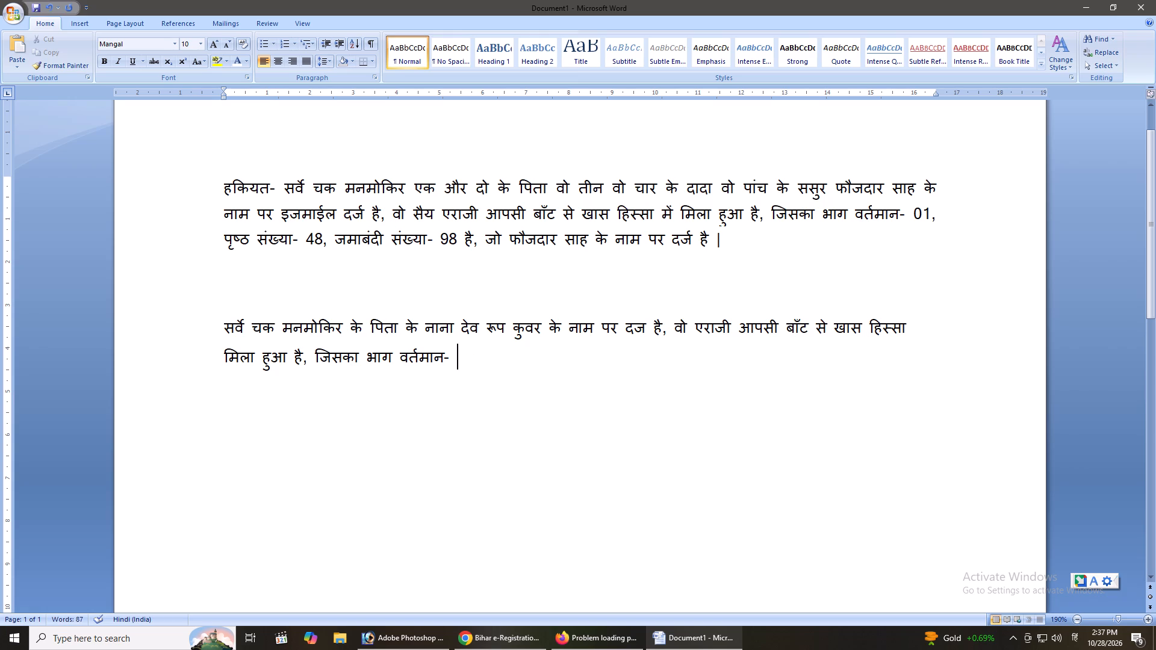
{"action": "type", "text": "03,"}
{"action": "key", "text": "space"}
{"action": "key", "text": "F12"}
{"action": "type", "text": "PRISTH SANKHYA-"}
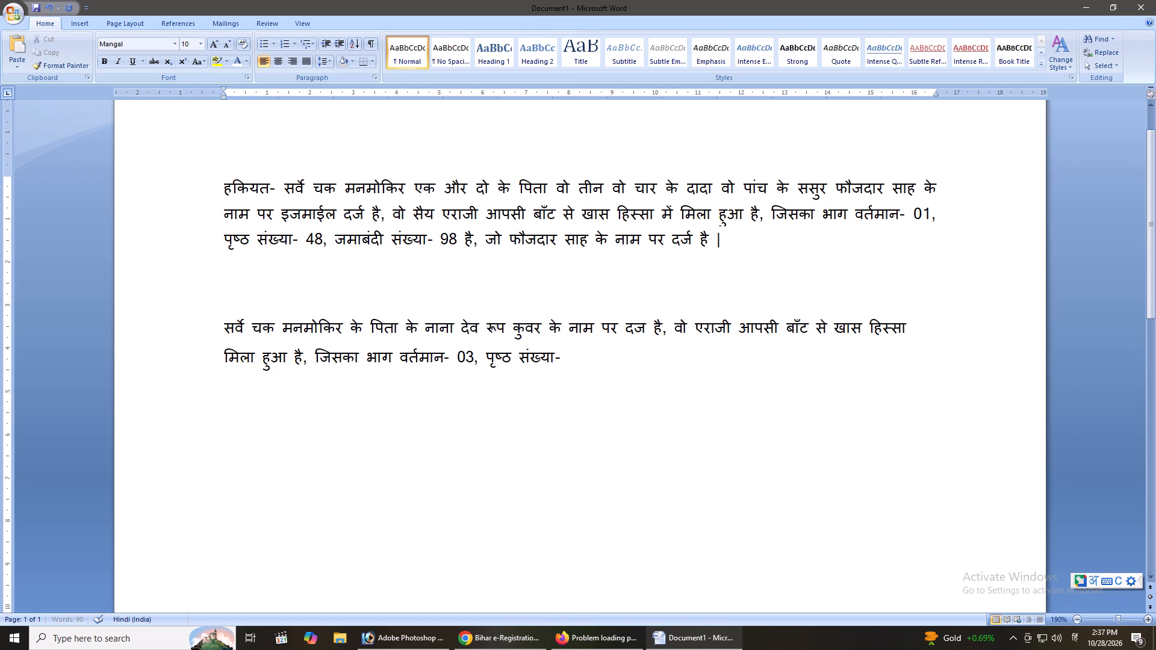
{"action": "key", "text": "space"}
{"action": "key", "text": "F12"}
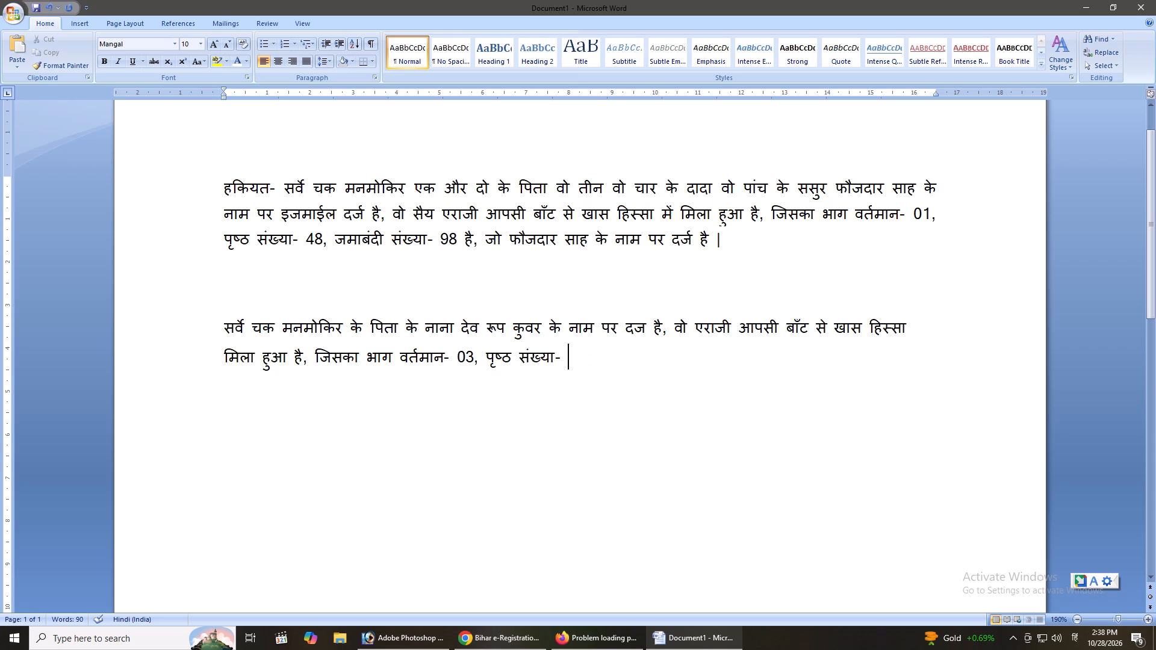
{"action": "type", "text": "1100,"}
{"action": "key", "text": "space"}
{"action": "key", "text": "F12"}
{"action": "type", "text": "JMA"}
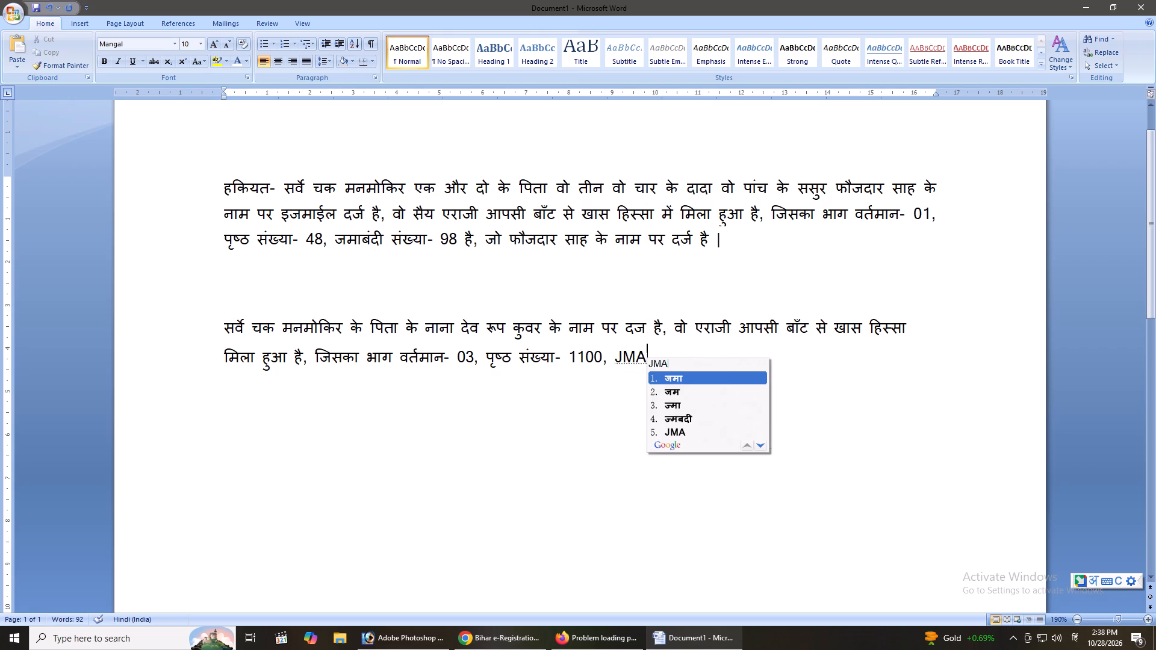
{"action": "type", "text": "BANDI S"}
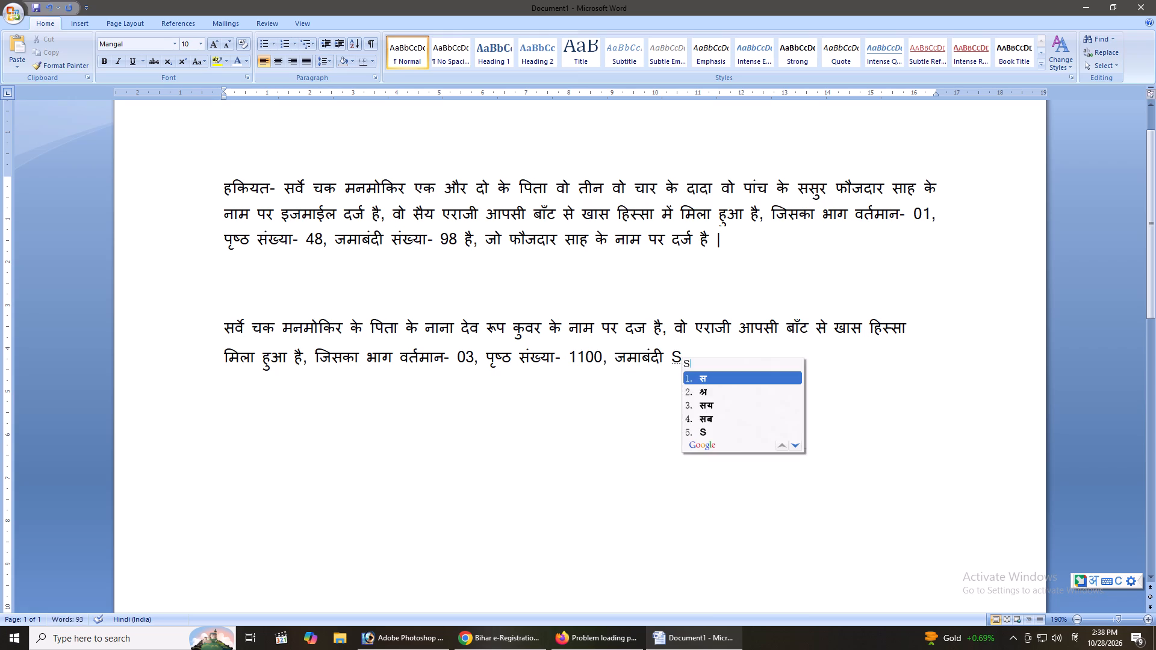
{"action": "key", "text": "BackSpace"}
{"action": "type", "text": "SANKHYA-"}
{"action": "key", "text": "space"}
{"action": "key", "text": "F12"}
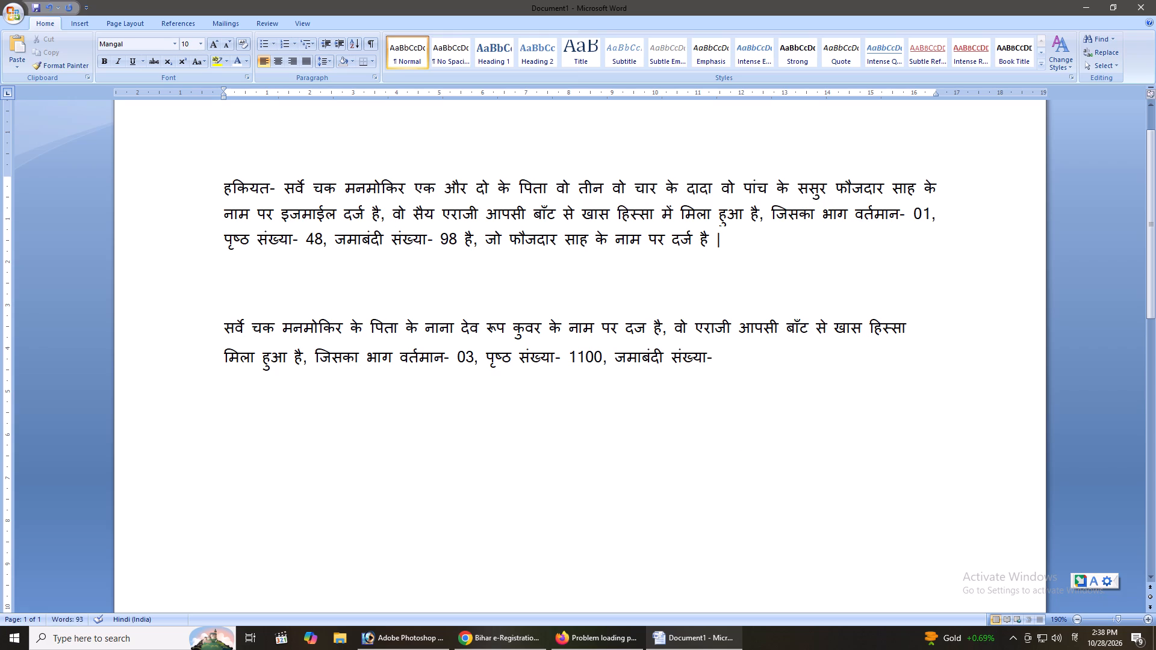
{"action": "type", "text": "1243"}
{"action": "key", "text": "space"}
Continue in Hindi with "मनमोकिर के पिता के नाम पर दर्ज है" and end the sentence with a vertical bar preceded by a space.
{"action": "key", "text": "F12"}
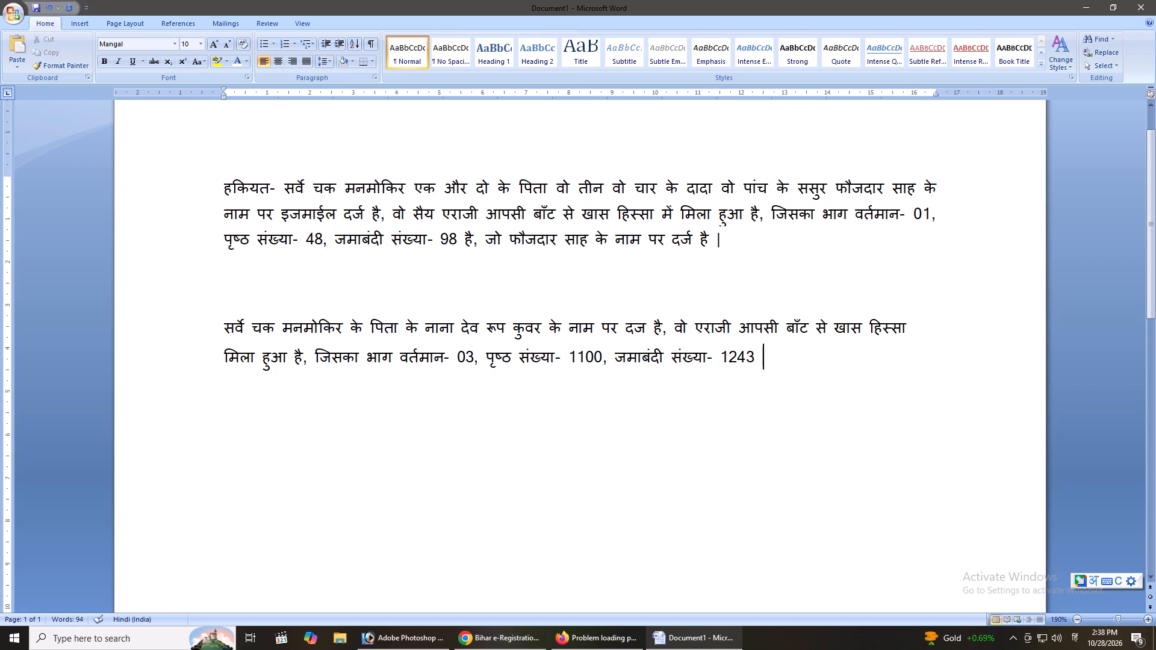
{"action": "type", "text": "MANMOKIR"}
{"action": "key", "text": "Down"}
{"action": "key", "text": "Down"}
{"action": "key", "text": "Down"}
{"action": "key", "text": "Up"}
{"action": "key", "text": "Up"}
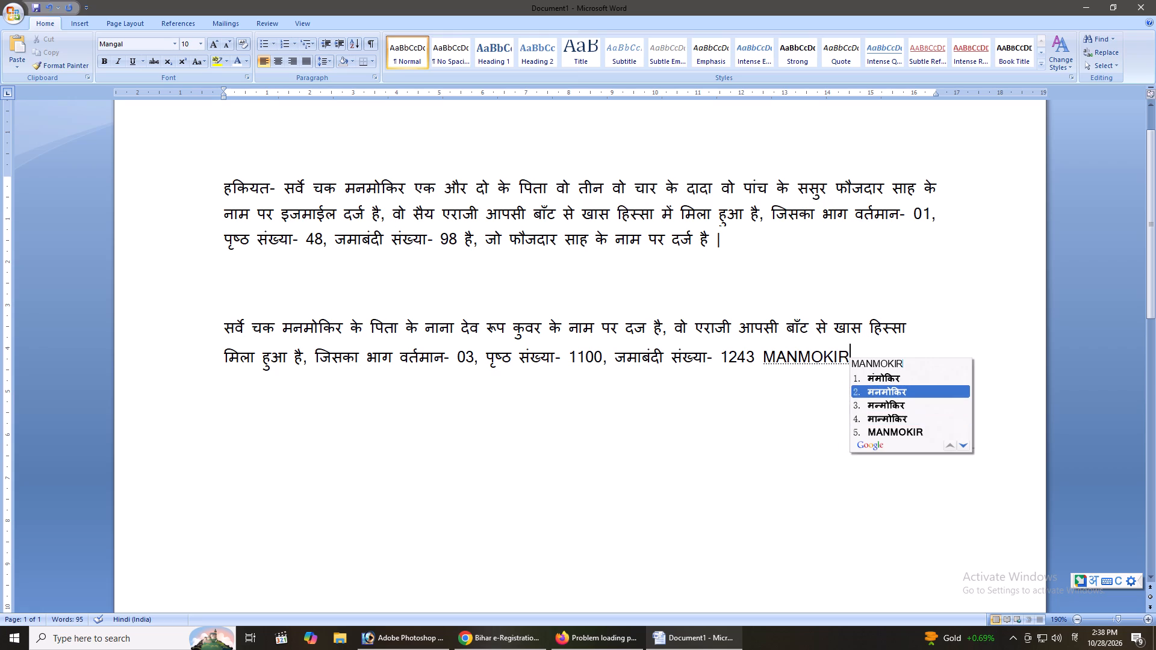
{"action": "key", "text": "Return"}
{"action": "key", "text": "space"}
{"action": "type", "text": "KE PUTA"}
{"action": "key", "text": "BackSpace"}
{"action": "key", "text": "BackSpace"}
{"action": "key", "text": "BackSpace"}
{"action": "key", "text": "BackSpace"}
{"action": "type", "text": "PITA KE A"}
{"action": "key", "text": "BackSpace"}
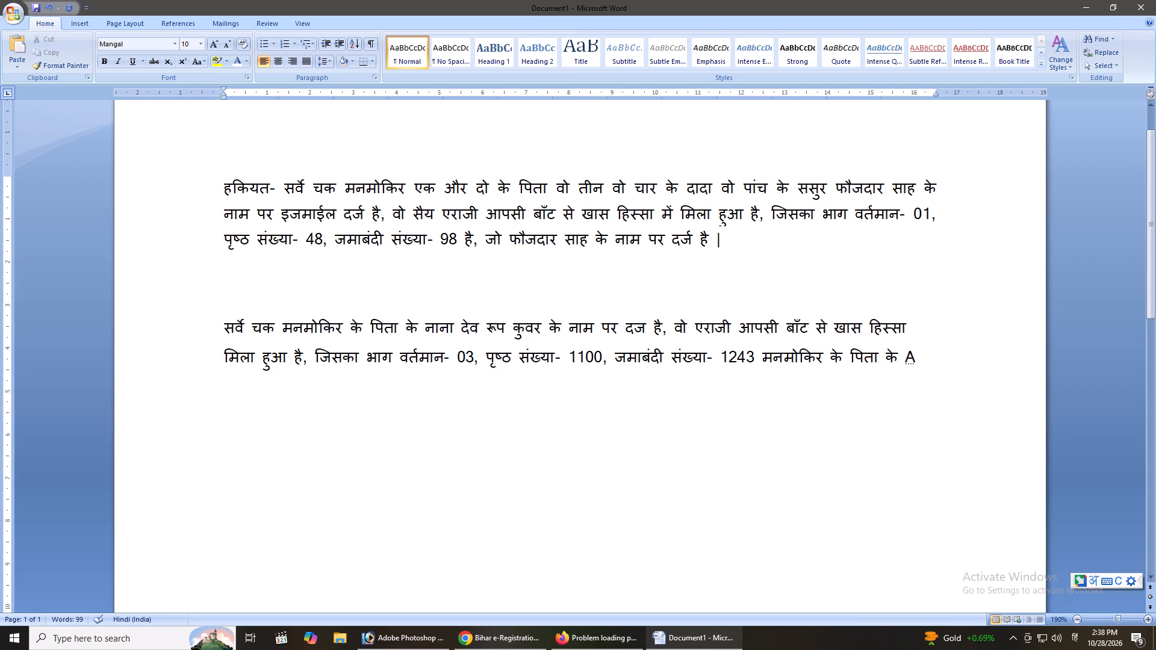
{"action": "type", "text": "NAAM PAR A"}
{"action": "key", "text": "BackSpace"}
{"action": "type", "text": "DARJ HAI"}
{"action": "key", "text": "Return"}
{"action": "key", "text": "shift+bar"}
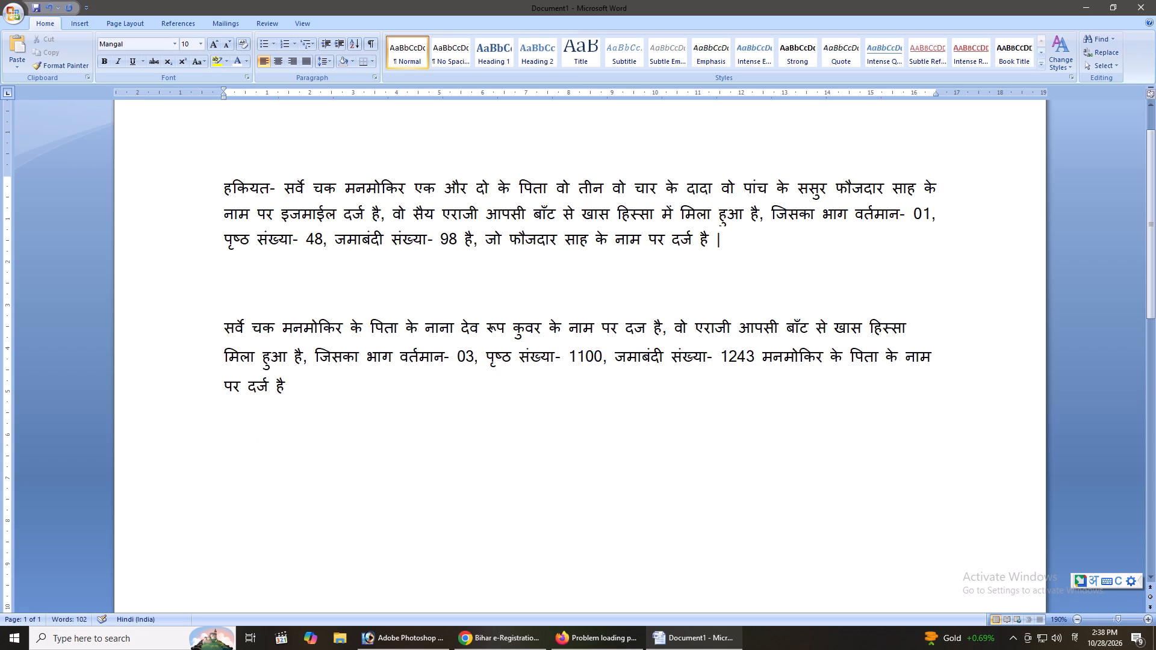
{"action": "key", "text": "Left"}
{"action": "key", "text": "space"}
Justify all the text in the document, then deselect it.
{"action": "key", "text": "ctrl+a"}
{"action": "left_click", "coordinate": [308, 65]}
{"action": "left_click", "coordinate": [597, 279]}
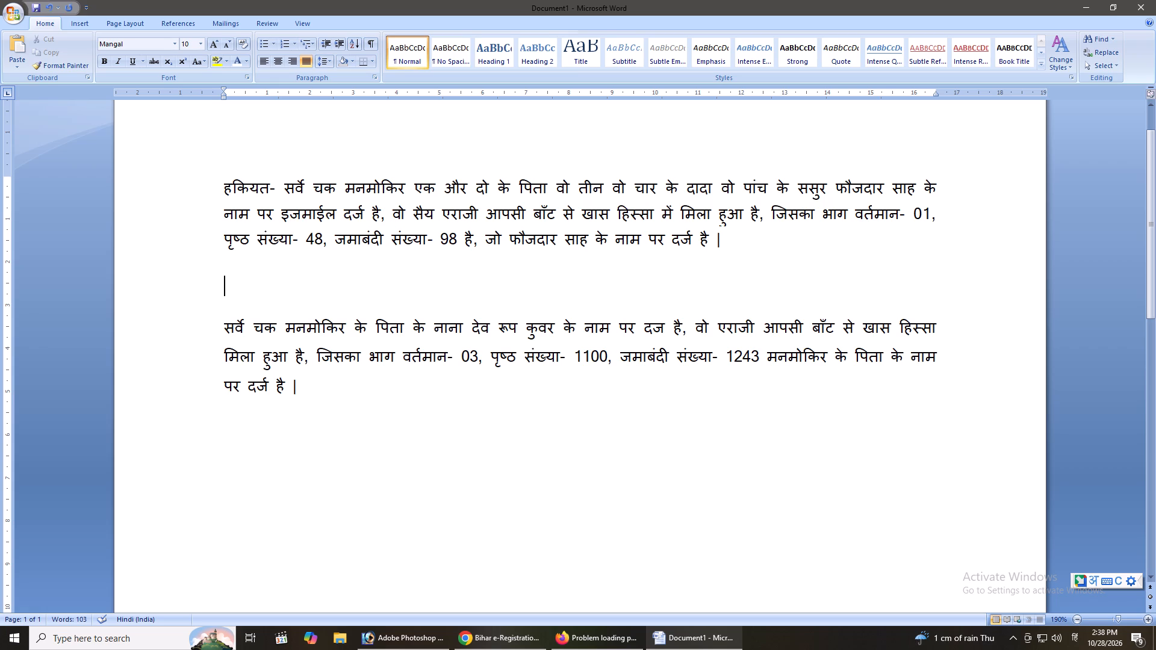
Correct the misspelled word "दज" in the first line of the second paragraph to "दर्ज".
{"action": "left_click_drag", "start_coordinate": [663, 323], "coordinate": [642, 326]}
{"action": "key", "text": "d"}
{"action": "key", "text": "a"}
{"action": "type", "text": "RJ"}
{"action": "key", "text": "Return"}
Insert the word "सैय" between "वो" and "एराजी" in the second paragraph.
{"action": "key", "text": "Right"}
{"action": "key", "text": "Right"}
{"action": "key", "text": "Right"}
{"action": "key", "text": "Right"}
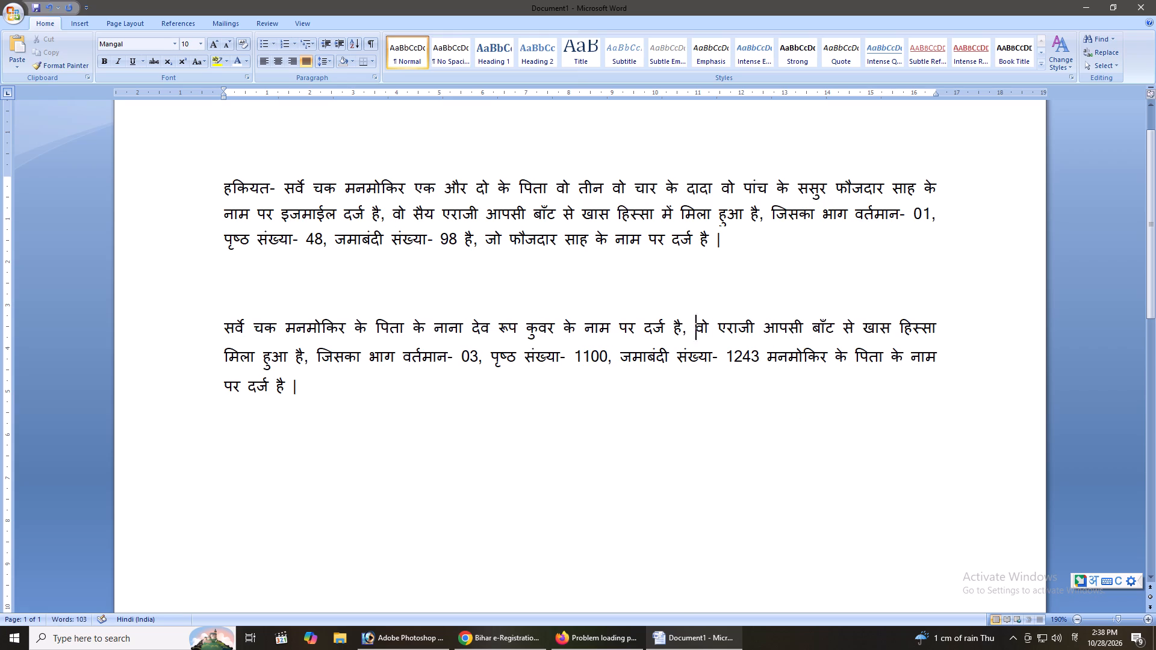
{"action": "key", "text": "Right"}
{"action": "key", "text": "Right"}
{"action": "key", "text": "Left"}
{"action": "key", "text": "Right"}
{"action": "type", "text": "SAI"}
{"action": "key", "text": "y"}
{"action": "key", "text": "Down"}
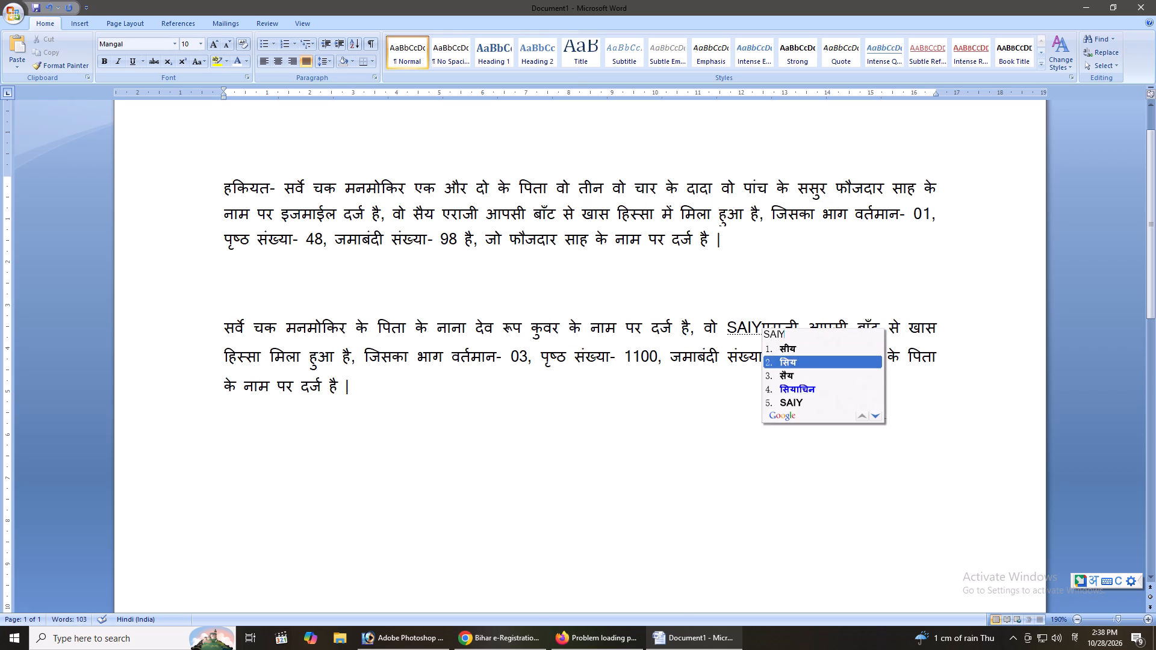
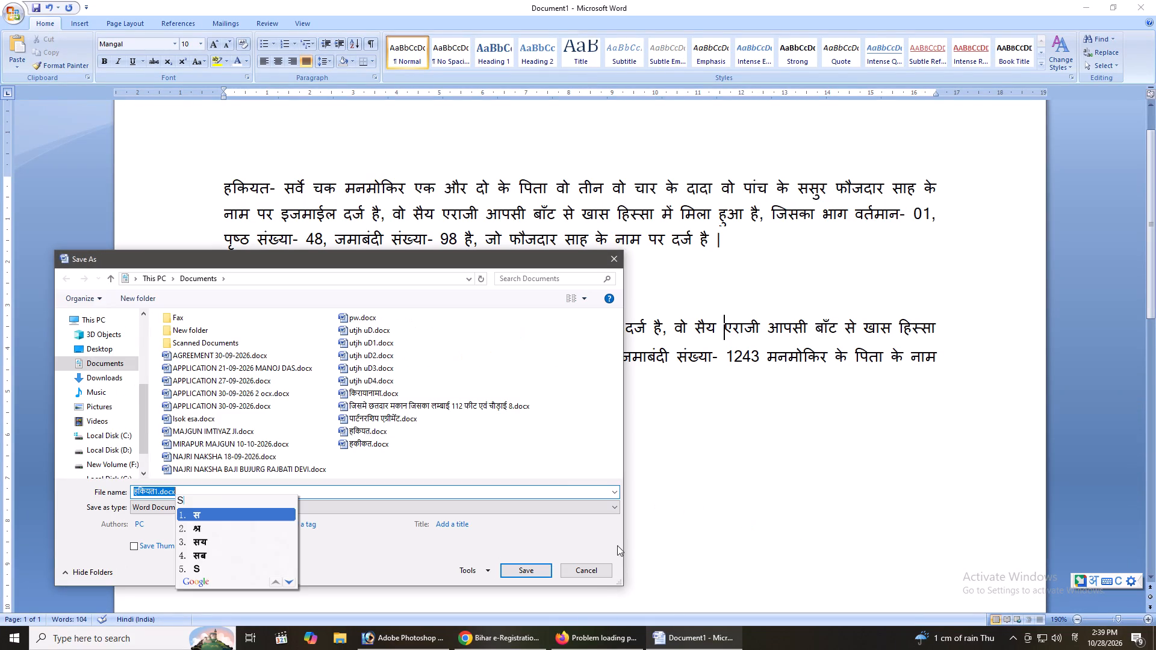
Cancel the pending save and switch the keyboard input language to English (United States).
{"action": "left_click", "coordinate": [584, 574]}
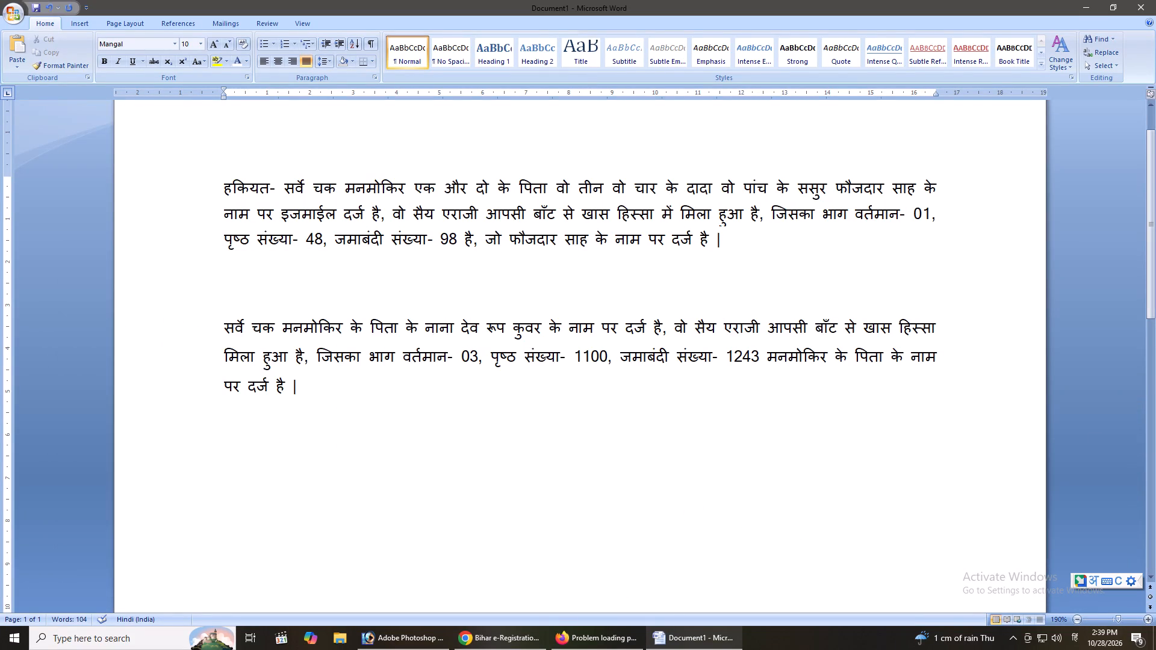
{"action": "left_click", "coordinate": [1074, 633]}
{"action": "left_click", "coordinate": [918, 531]}
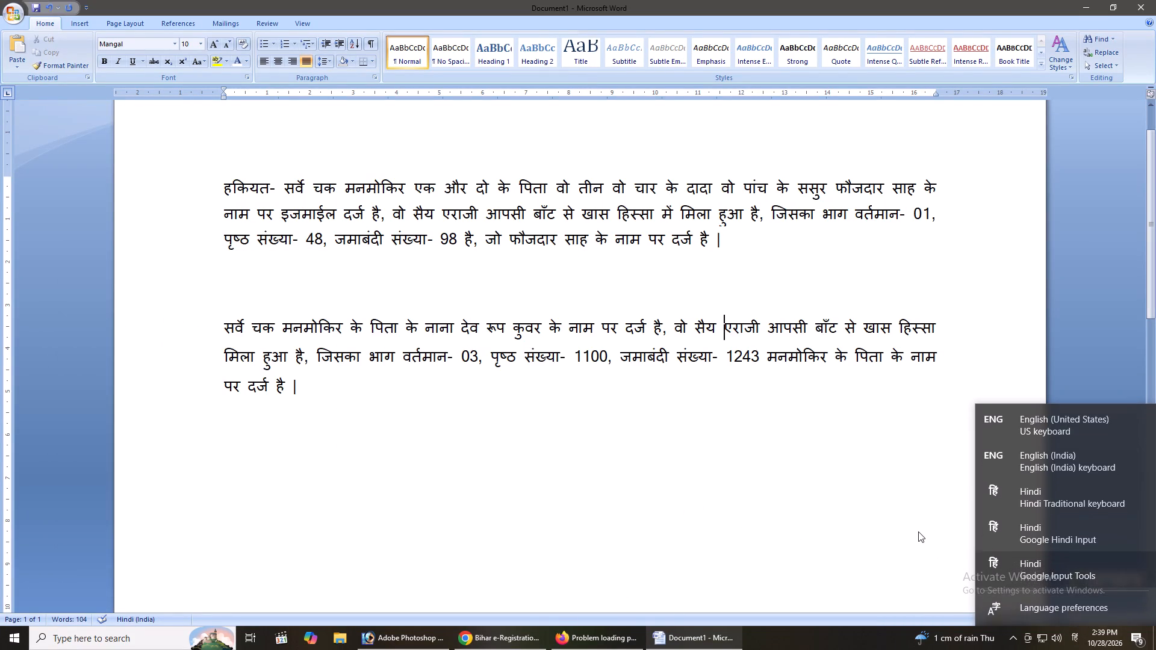
{"action": "left_click", "coordinate": [1074, 643]}
{"action": "left_click", "coordinate": [1033, 416]}
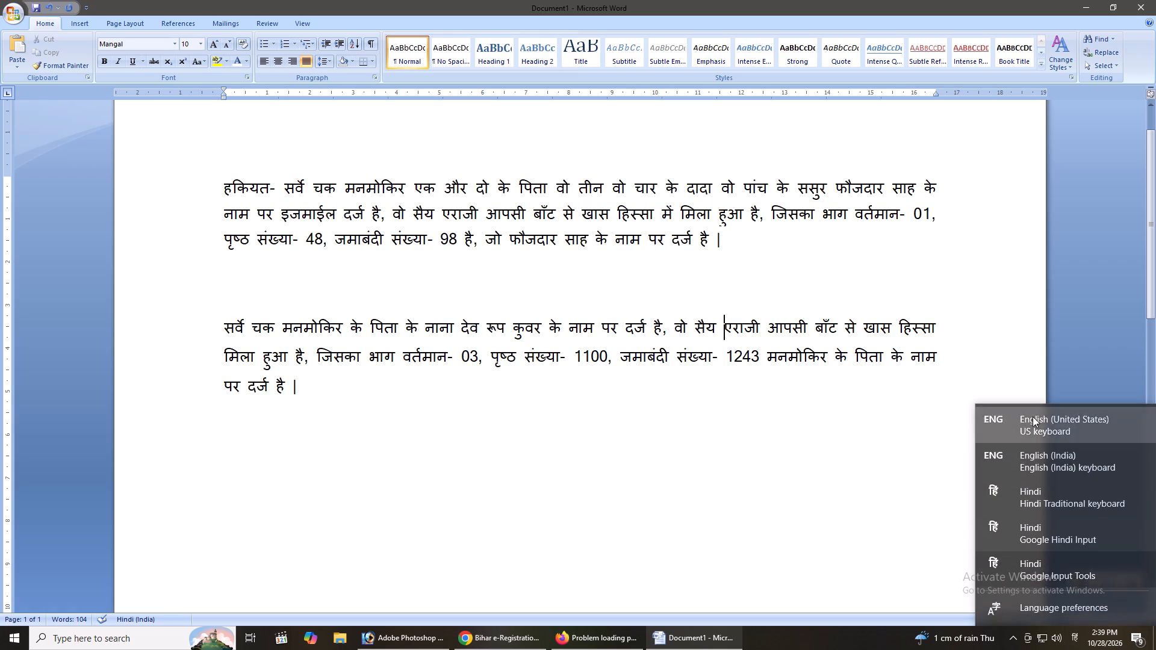
{"action": "left_click", "coordinate": [786, 438]}
Save the document in the Documents folder as हकियत1.docx in Word Document format.
{"action": "key", "text": "ctrl+s"}
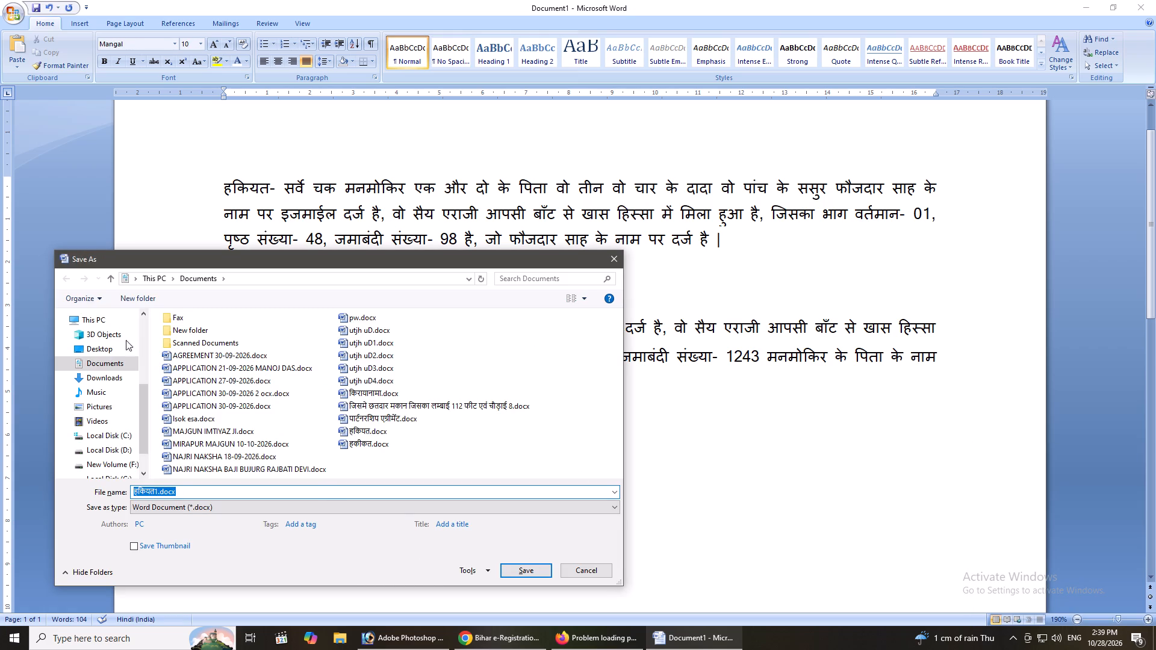
{"action": "left_click", "coordinate": [511, 574]}
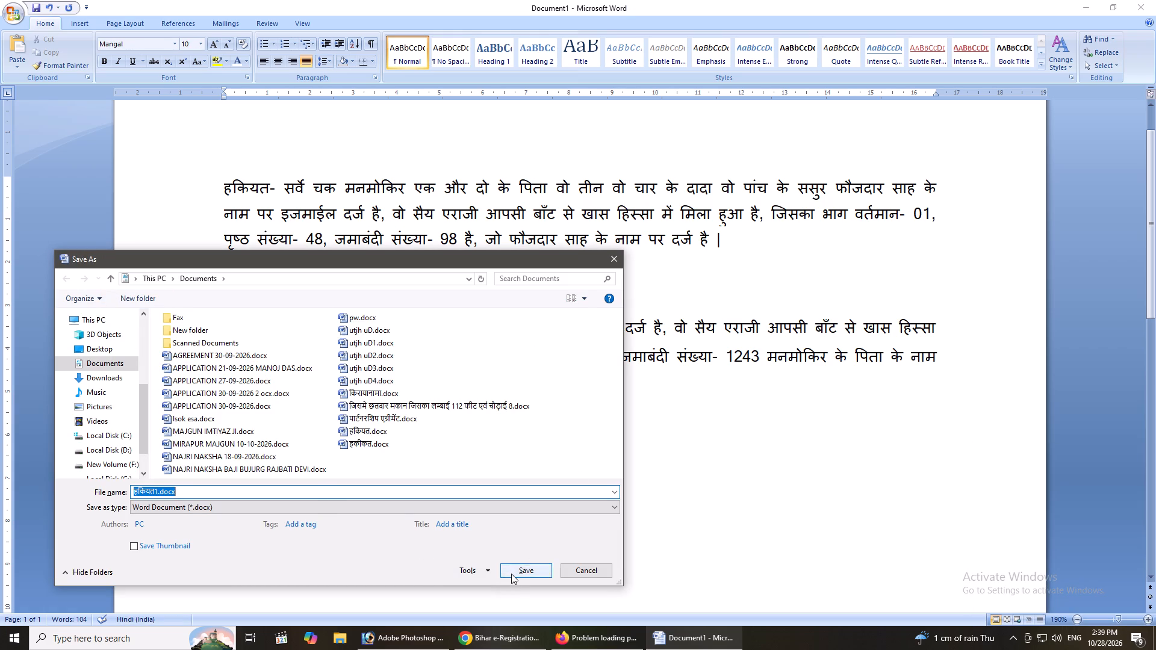
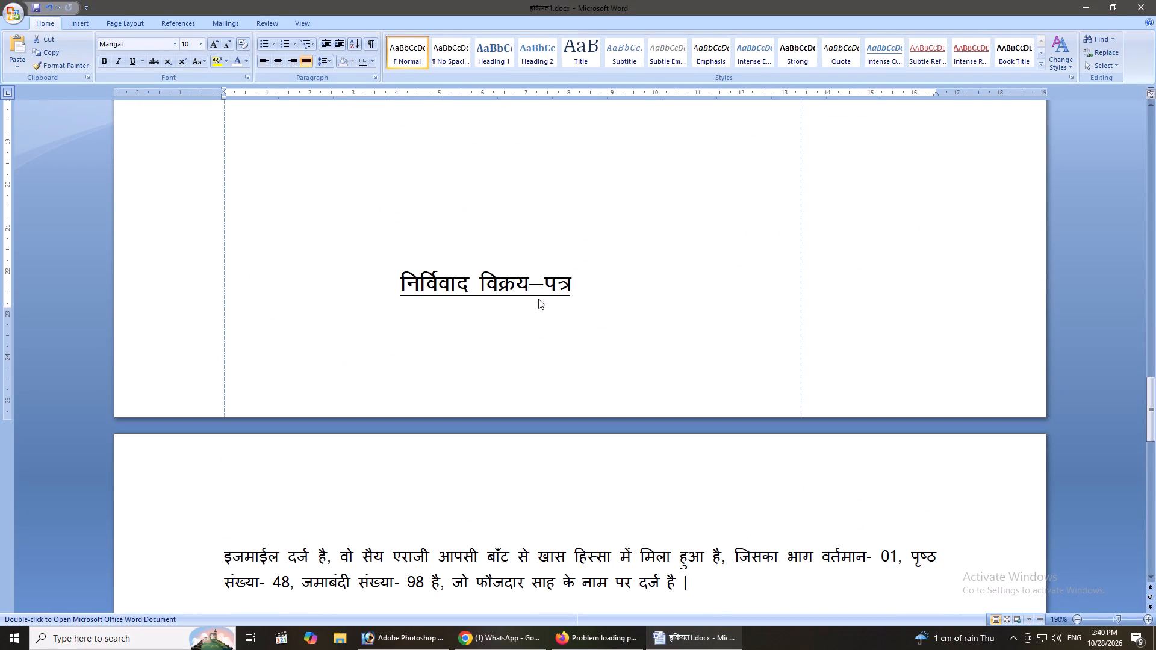
Open the embedded निर्विवाद विक्रय–पत्र object in हकियत1.docx as its own document window.
{"action": "left_click", "coordinate": [532, 276]}
{"action": "scroll", "coordinate": [783, 351], "scroll_direction": "up", "scroll_amount": 8}
{"action": "scroll", "coordinate": [787, 348], "scroll_direction": "down", "scroll_amount": 1}
{"action": "scroll", "coordinate": [787, 348], "scroll_direction": "up", "scroll_amount": 13}
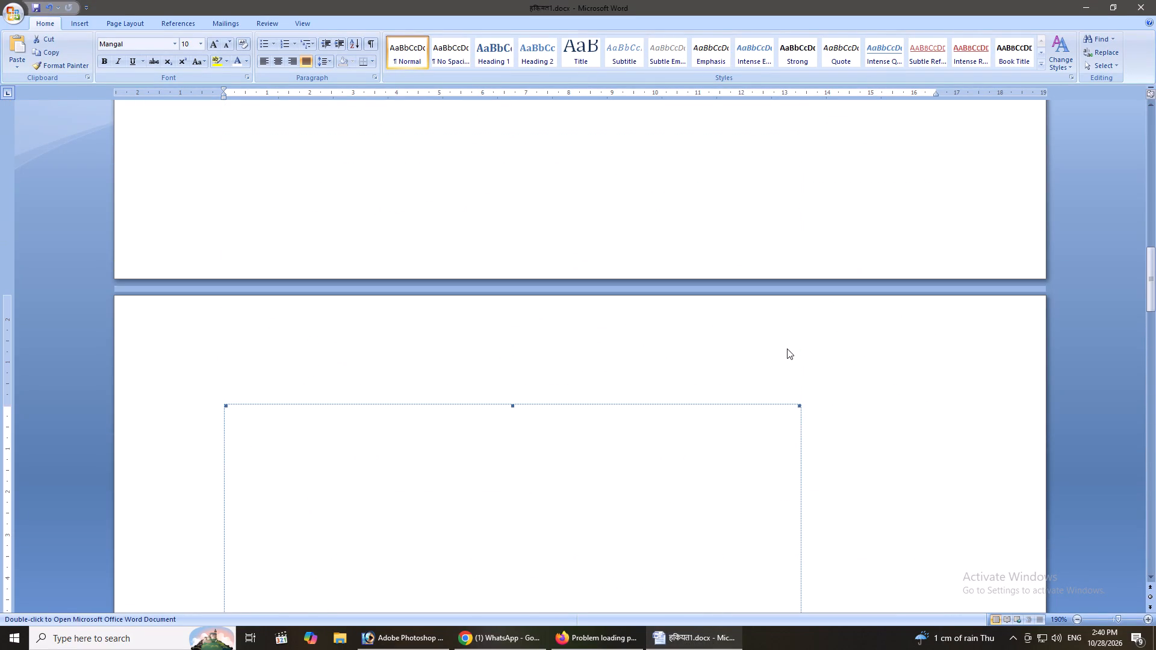
{"action": "double_click", "coordinate": [566, 400]}
{"action": "double_click", "coordinate": [570, 404]}
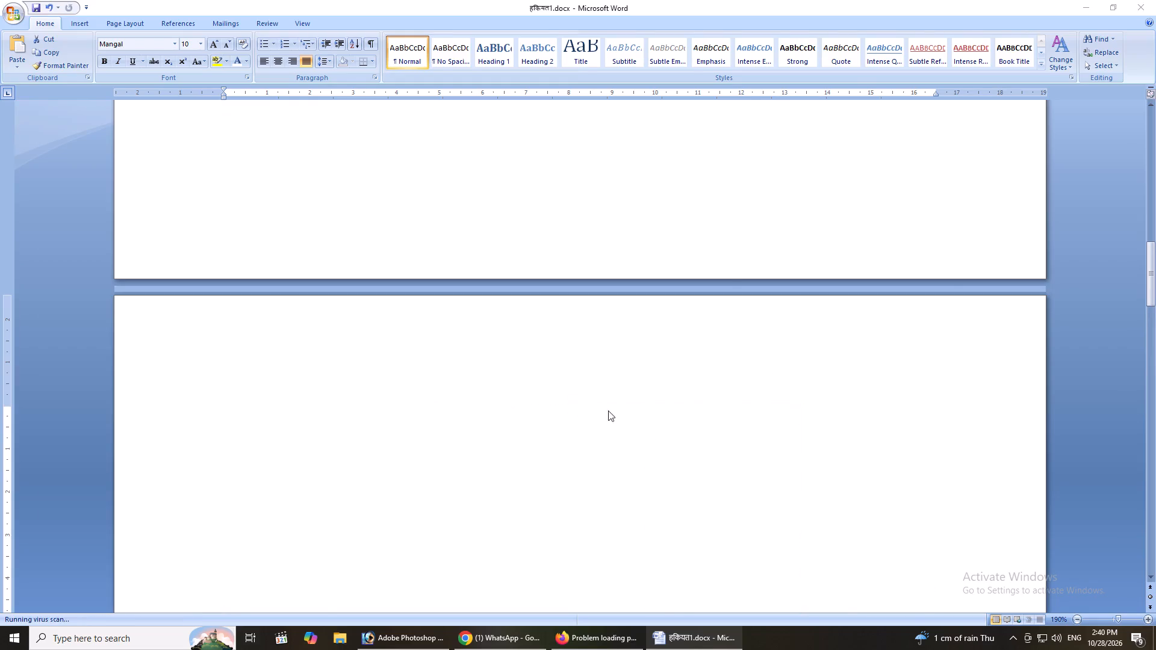
Select the sale-deed text from the संदर्भ heading through the paragraph ending जो समय पर प्रमाण रहे।.
{"action": "scroll", "coordinate": [662, 424], "scroll_direction": "down", "scroll_amount": 13}
{"action": "scroll", "coordinate": [657, 421], "scroll_direction": "up", "scroll_amount": 1}
{"action": "scroll", "coordinate": [657, 421], "scroll_direction": "down", "scroll_amount": 5}
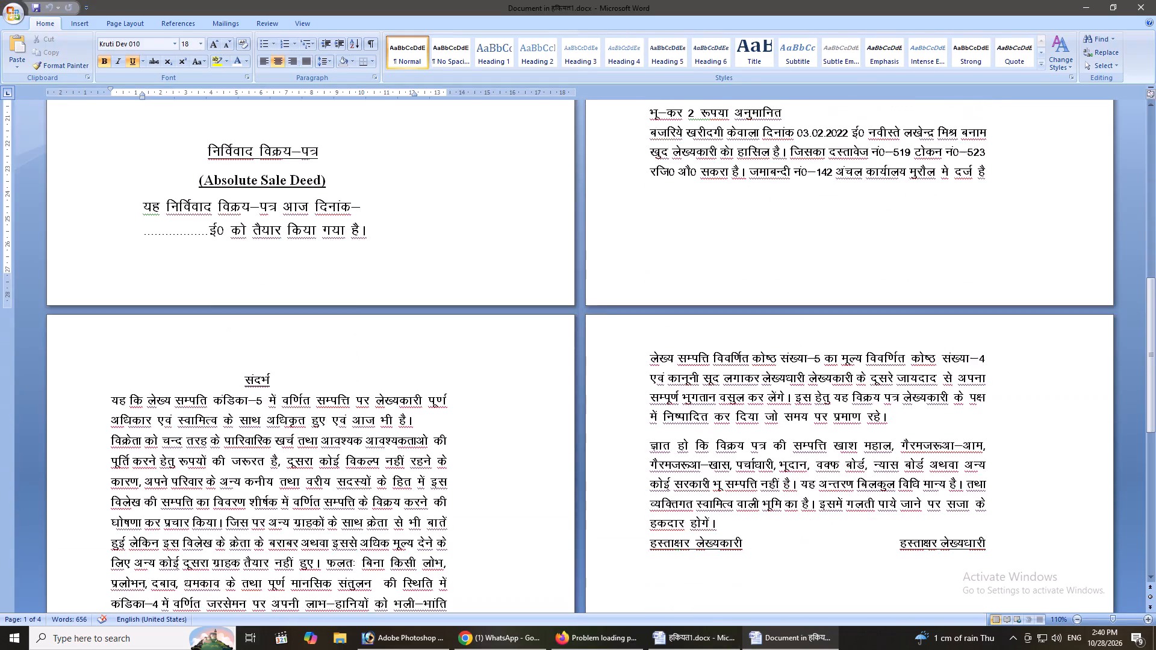
{"action": "scroll", "coordinate": [636, 422], "scroll_direction": "down", "scroll_amount": 1}
{"action": "left_click_drag", "start_coordinate": [232, 349], "coordinate": [941, 367]}
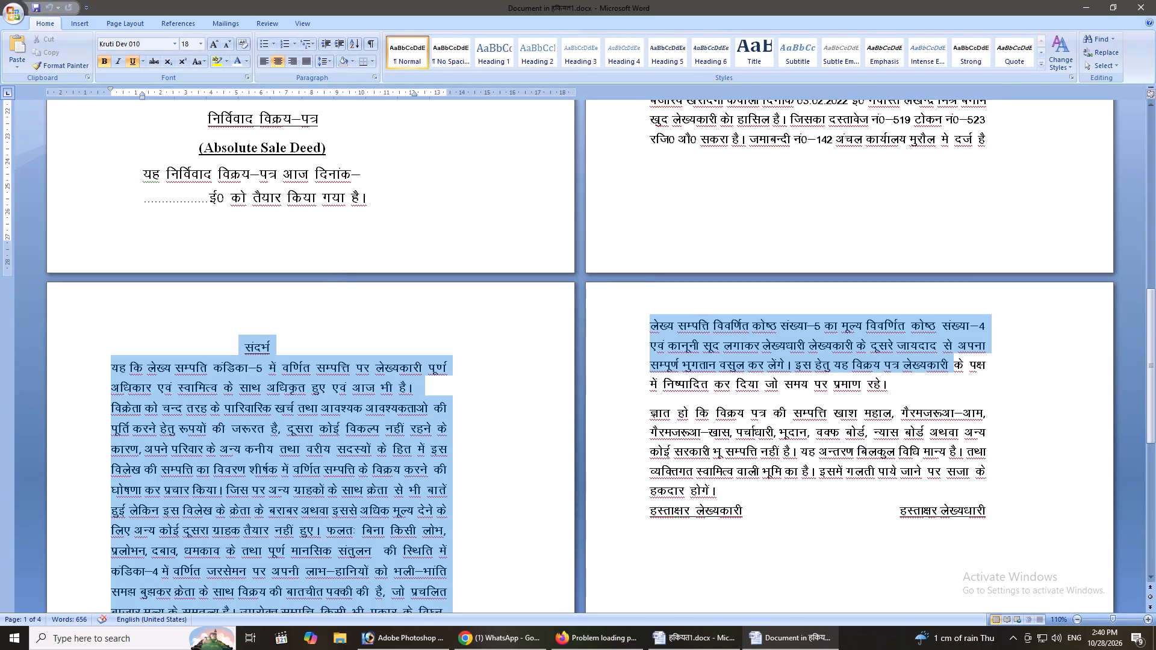
{"action": "left_click_drag", "start_coordinate": [941, 367], "coordinate": [924, 382]}
{"action": "scroll", "coordinate": [916, 400], "scroll_direction": "down", "scroll_amount": 14}
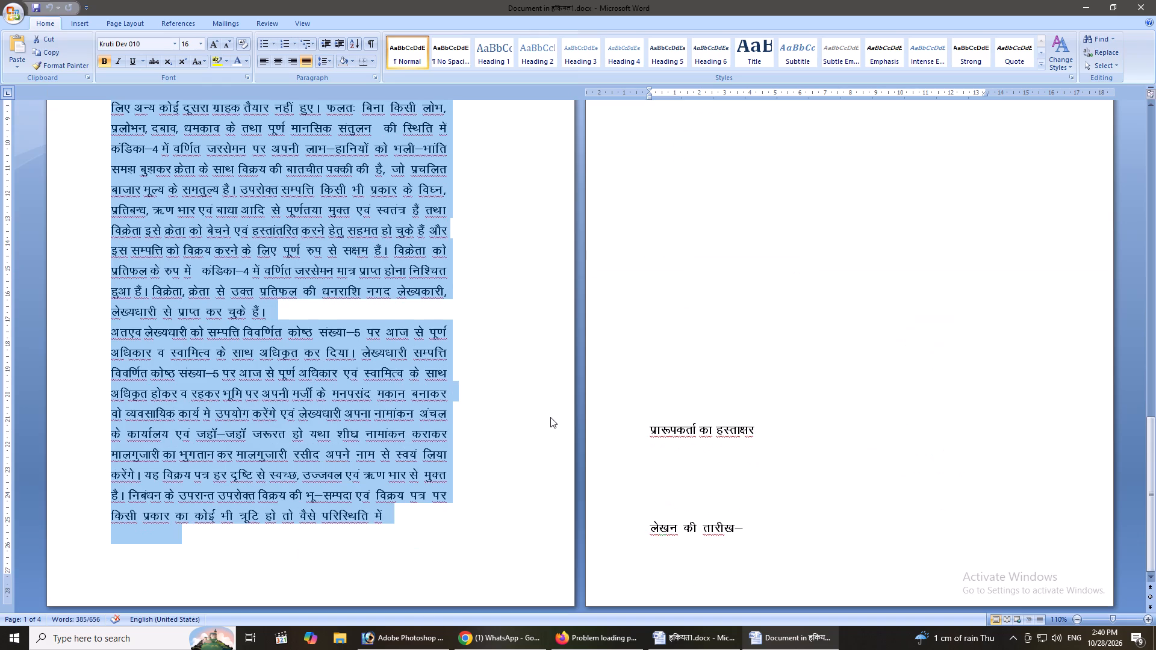
{"action": "scroll", "coordinate": [526, 422], "scroll_direction": "up", "scroll_amount": 2}
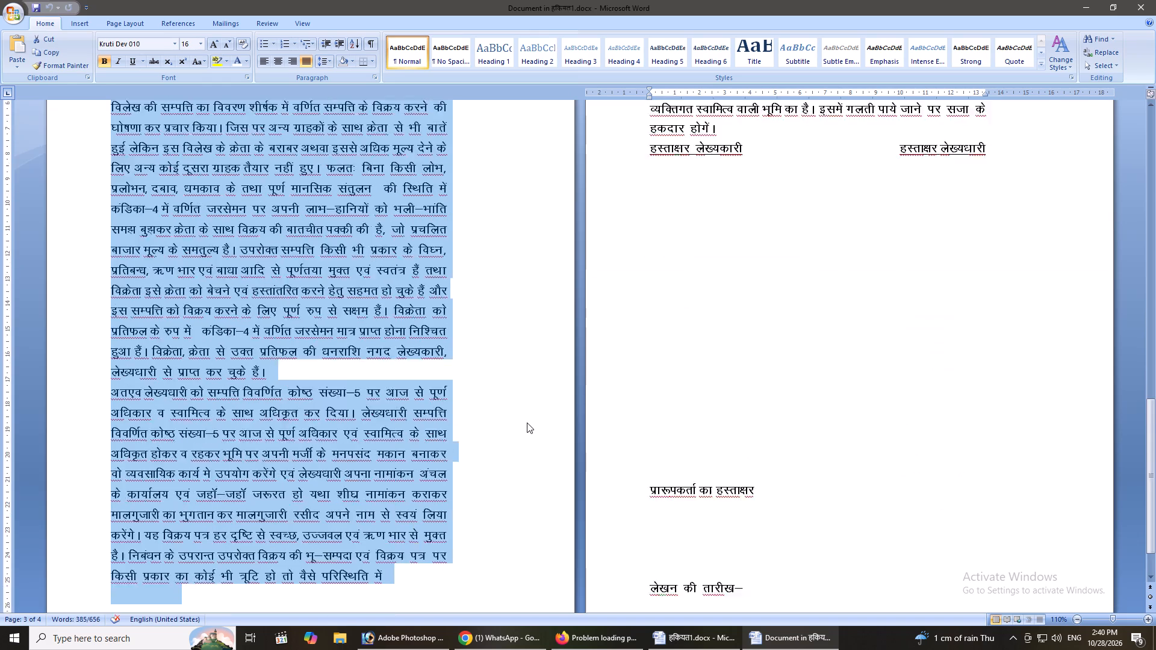
{"action": "scroll", "coordinate": [527, 422], "scroll_direction": "up", "scroll_amount": 5}
{"action": "scroll", "coordinate": [742, 392], "scroll_direction": "up", "scroll_amount": 1}
Create a new blank document.
{"action": "key", "text": "ctrl+n"}
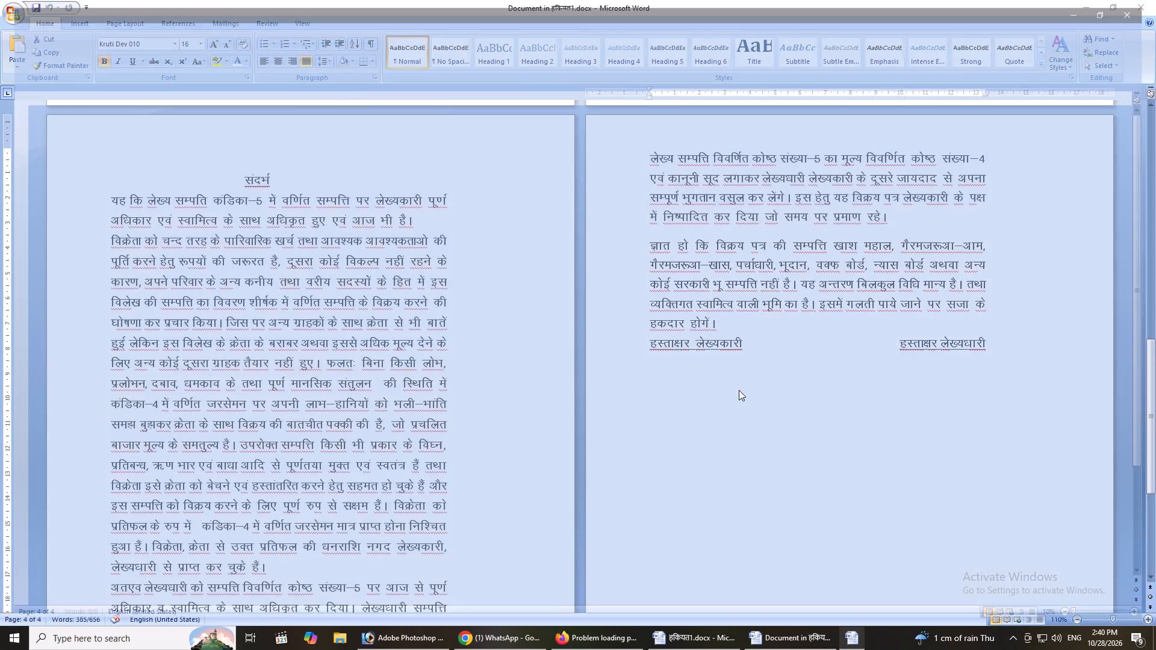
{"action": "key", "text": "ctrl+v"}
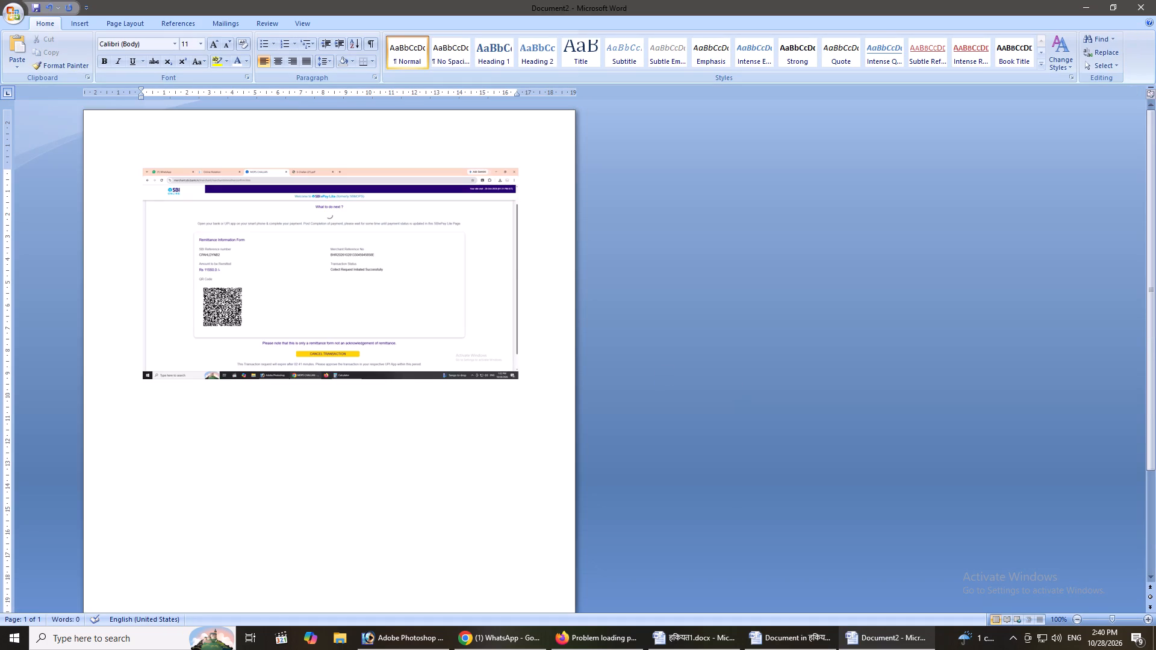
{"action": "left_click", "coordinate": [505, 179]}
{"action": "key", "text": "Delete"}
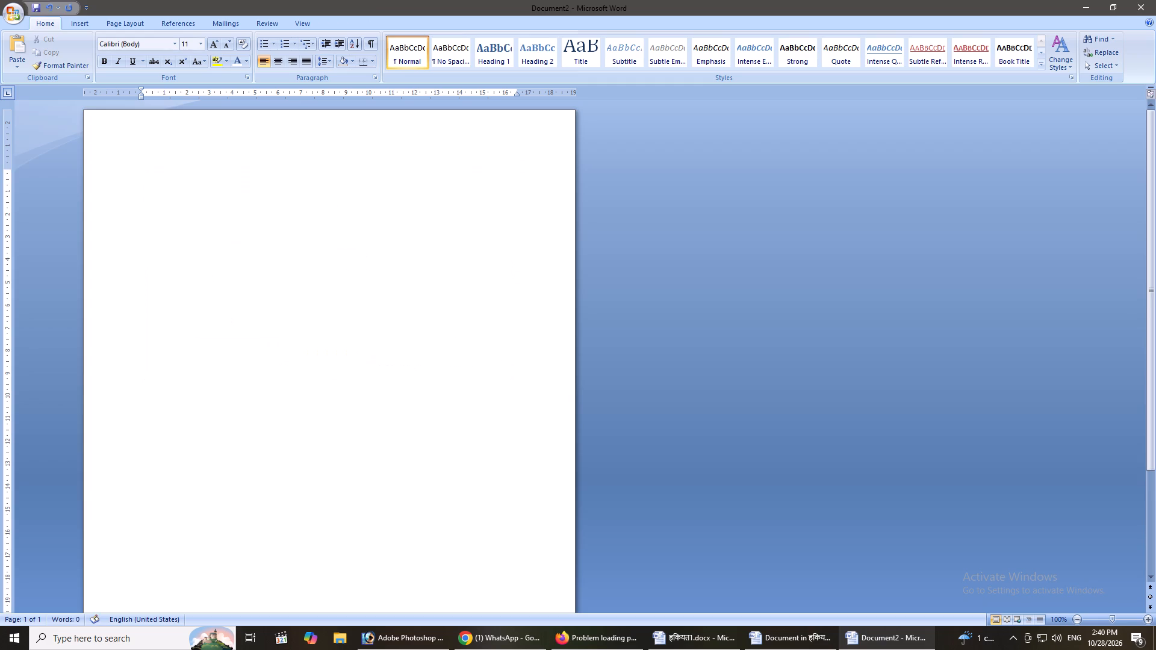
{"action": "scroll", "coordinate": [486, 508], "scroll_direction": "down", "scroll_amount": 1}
Copy the selected संदर्भ passage from the embedded sale deed and paste it into the new blank document.
{"action": "left_click", "coordinate": [801, 637]}
{"action": "key", "text": "ctrl+c"}
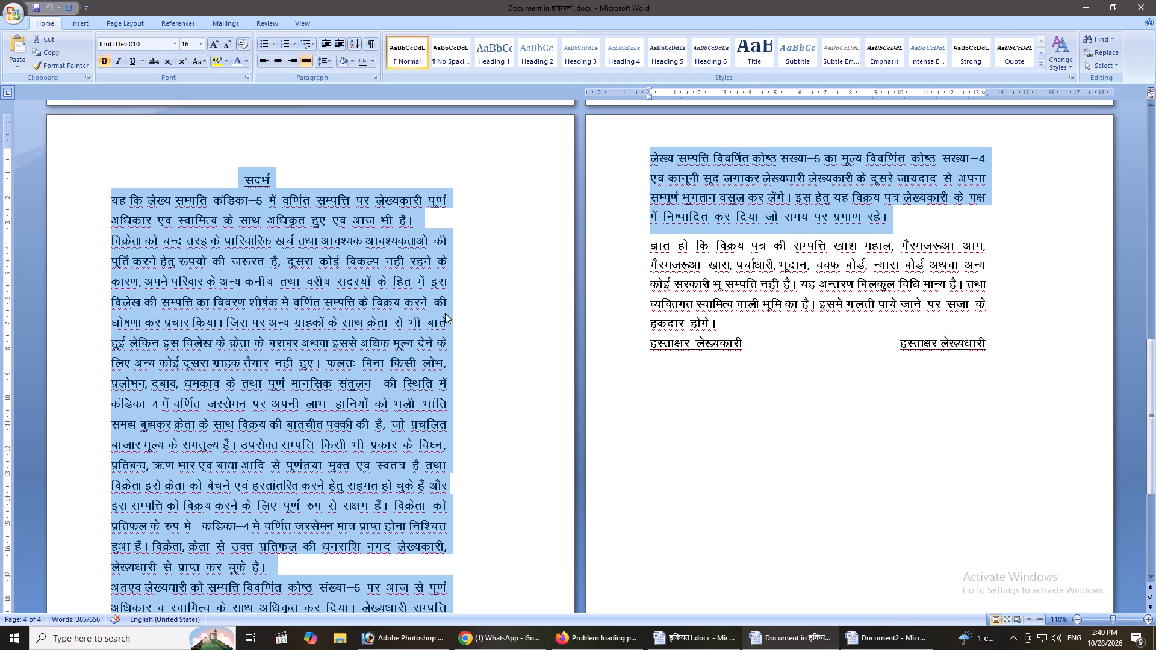
{"action": "key", "text": "ctrl+c"}
{"action": "key", "text": "ctrl+c"}
{"action": "key", "text": "ctrl+c"}
{"action": "left_click", "coordinate": [880, 642]}
{"action": "left_click", "coordinate": [379, 308]}
{"action": "key", "text": "ctrl+v"}
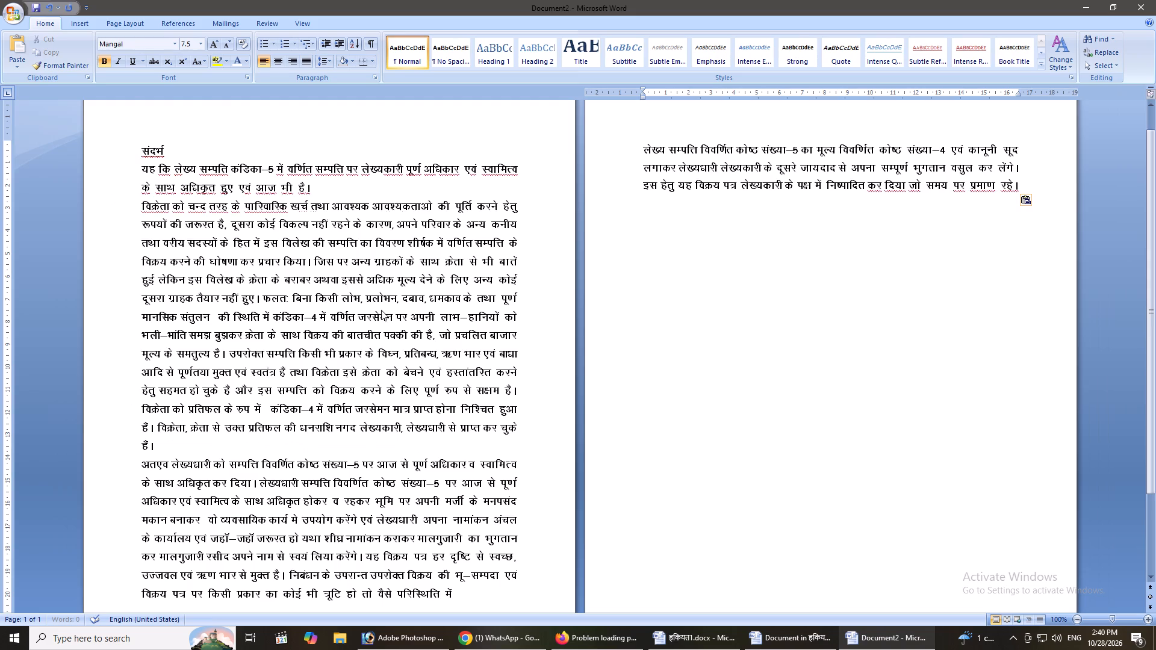
Reduce the new document's top and bottom margins so that the whole संदर्भ passage fits on one page.
{"action": "scroll", "coordinate": [451, 346], "scroll_direction": "up", "scroll_amount": 2}
{"action": "scroll", "coordinate": [424, 319], "scroll_direction": "down", "scroll_amount": 3, "text": "ctrl"}
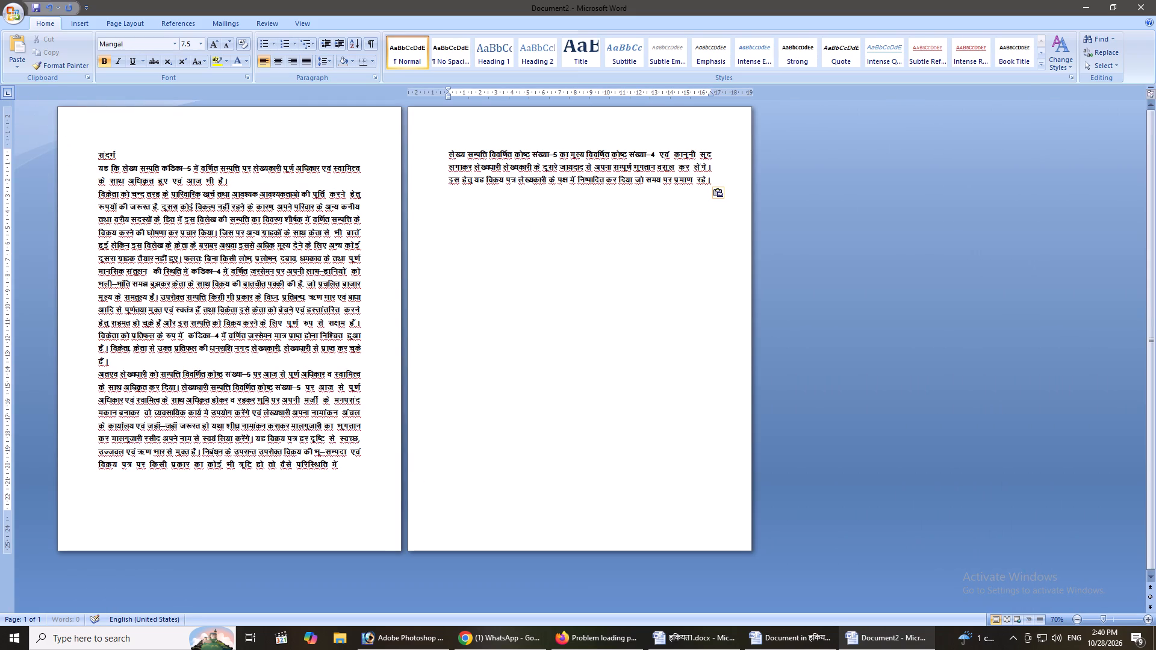
{"action": "left_click_drag", "start_coordinate": [5, 147], "coordinate": [0, 125]}
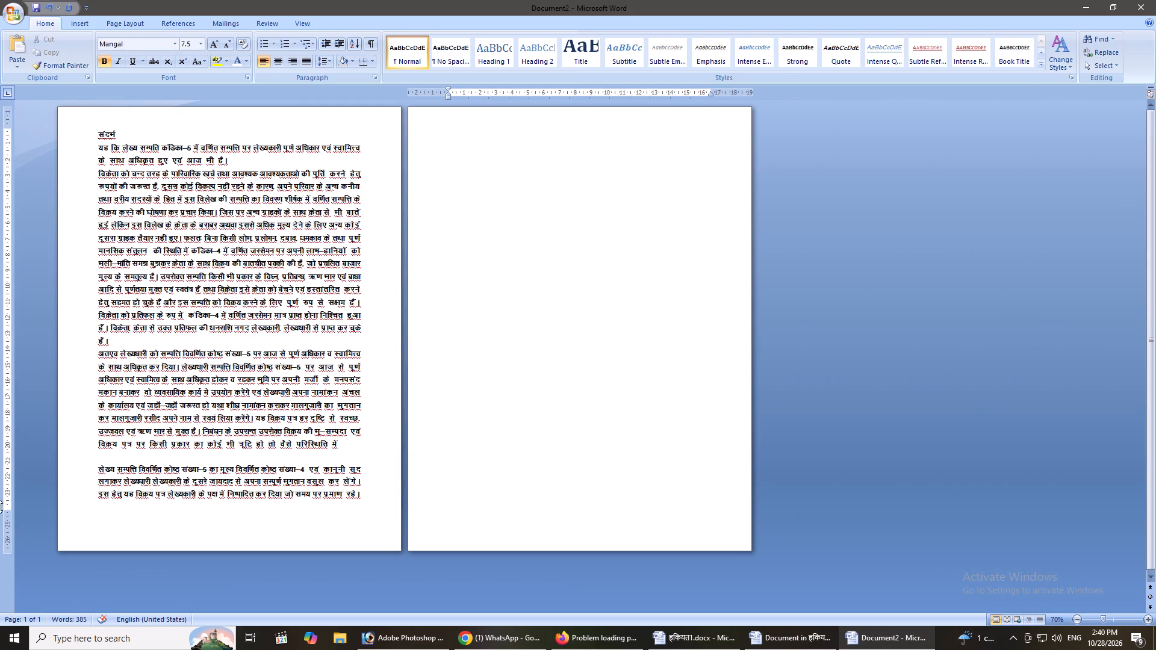
{"action": "left_click_drag", "start_coordinate": [4, 507], "coordinate": [8, 521]}
{"action": "scroll", "coordinate": [222, 498], "scroll_direction": "up", "scroll_amount": 2, "text": "ctrl"}
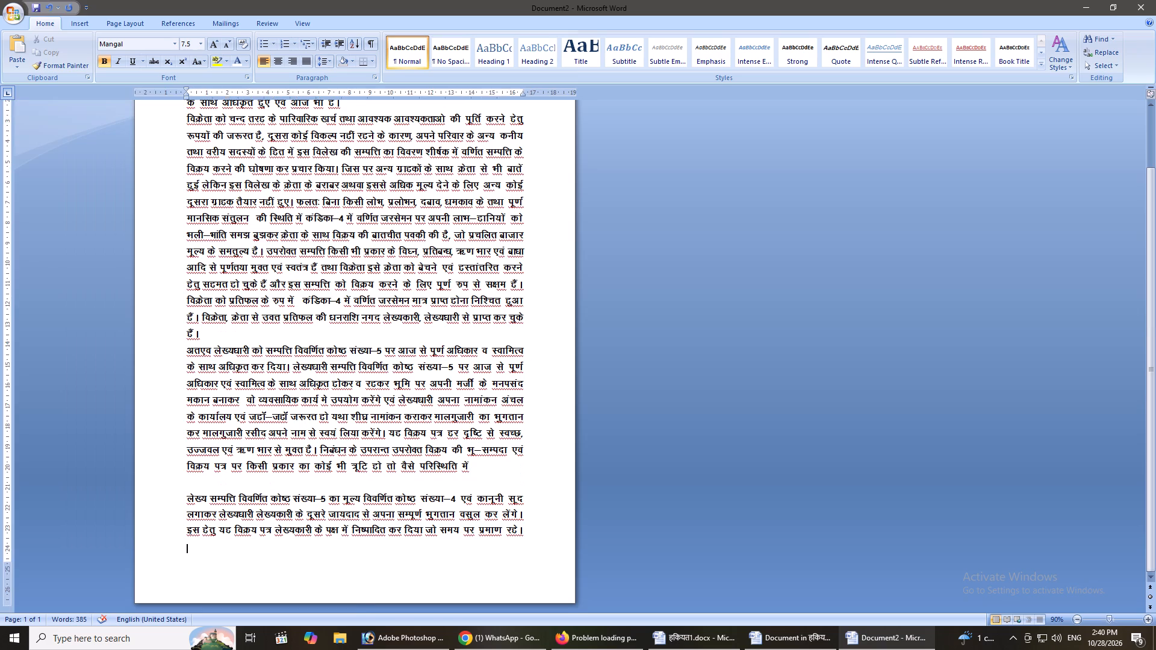
{"action": "scroll", "coordinate": [225, 495], "scroll_direction": "down", "scroll_amount": 2, "text": "ctrl"}
Capture a rectangular screen snip of the full संदर्भ passage from the new document's print preview.
{"action": "left_click", "coordinate": [17, 20]}
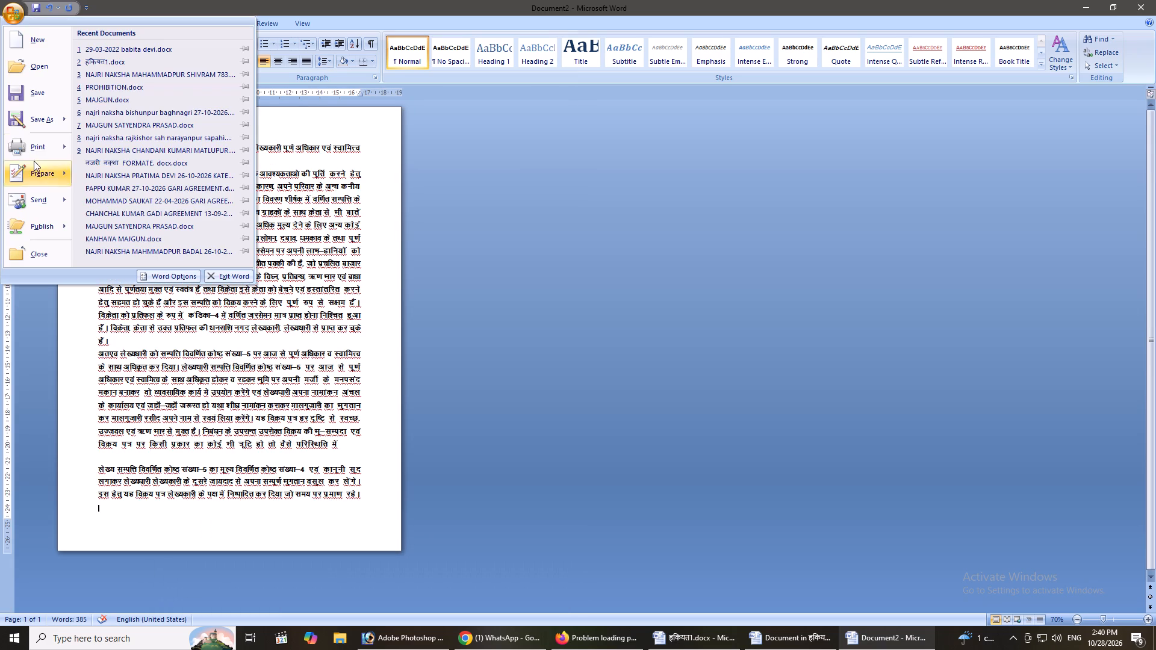
{"action": "left_click", "coordinate": [64, 143]}
{"action": "left_click", "coordinate": [124, 134]}
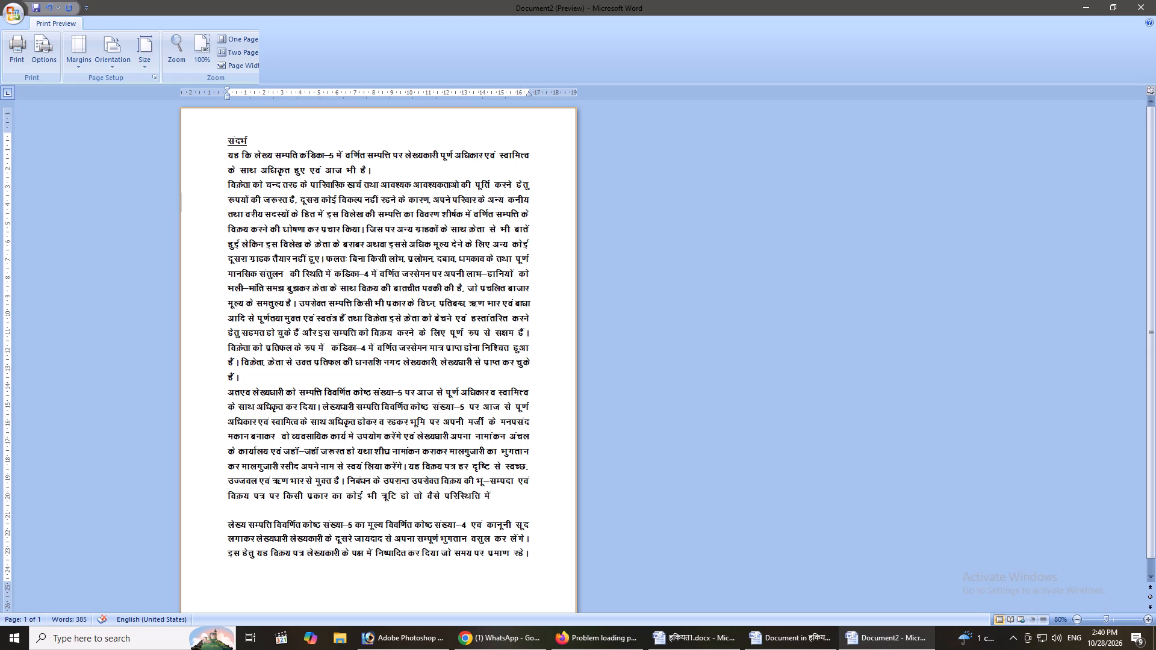
{"action": "scroll", "coordinate": [242, 252], "scroll_direction": "up", "scroll_amount": 1}
{"action": "scroll", "coordinate": [399, 284], "scroll_direction": "up", "scroll_amount": 2, "text": "ctrl"}
{"action": "scroll", "coordinate": [375, 285], "scroll_direction": "down", "scroll_amount": 2}
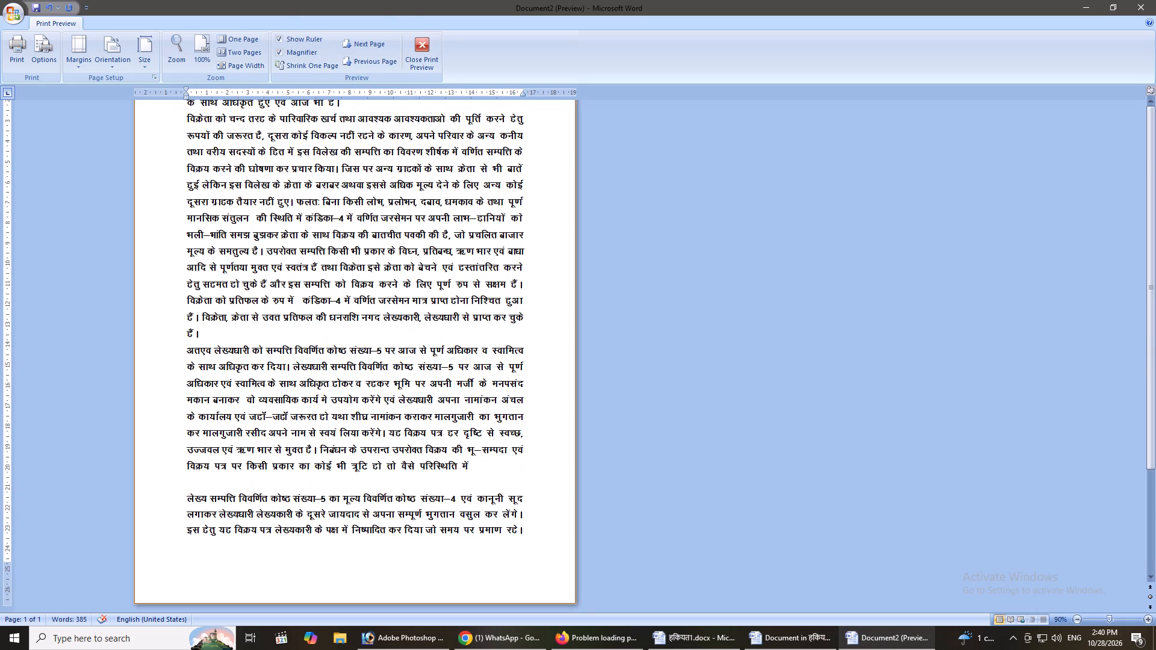
{"action": "scroll", "coordinate": [375, 286], "scroll_direction": "down", "scroll_amount": 1, "text": "ctrl"}
{"action": "scroll", "coordinate": [375, 286], "scroll_direction": "up", "scroll_amount": 2}
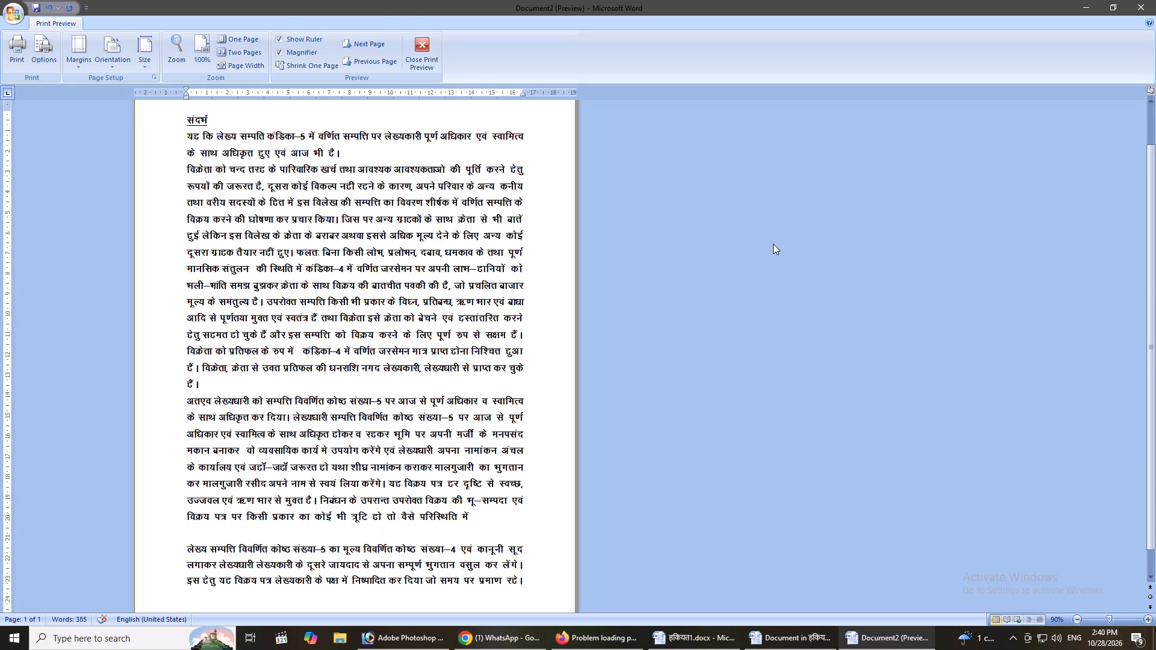
{"action": "key", "text": "shift+super+s"}
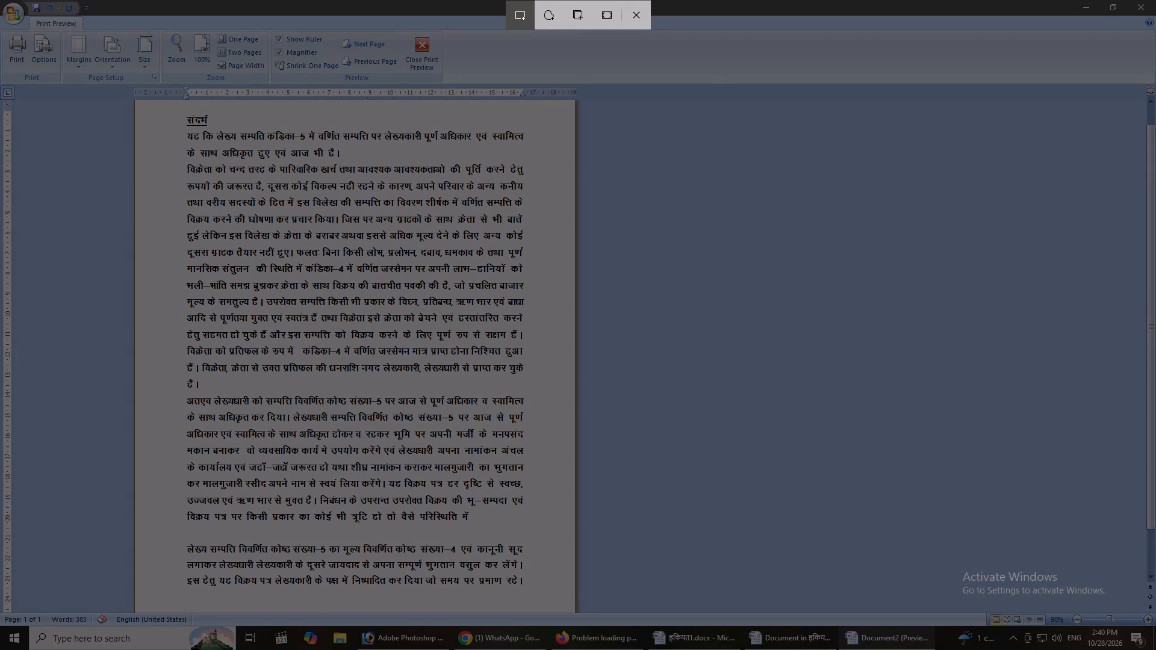
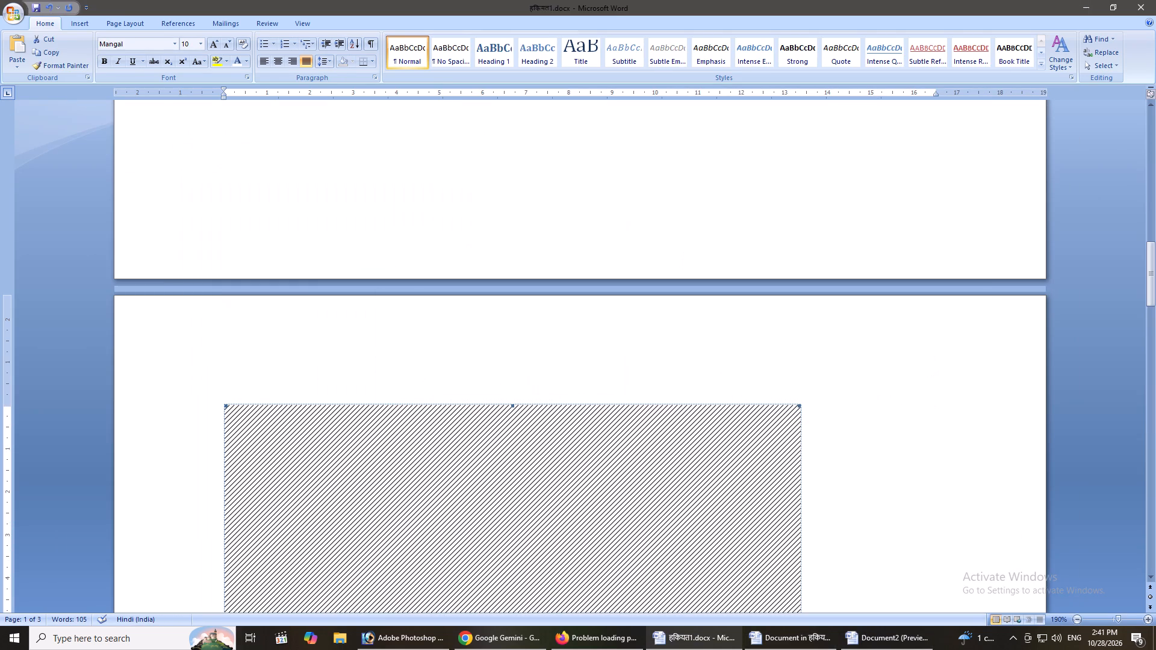
{"action": "key", "text": "Delete"}
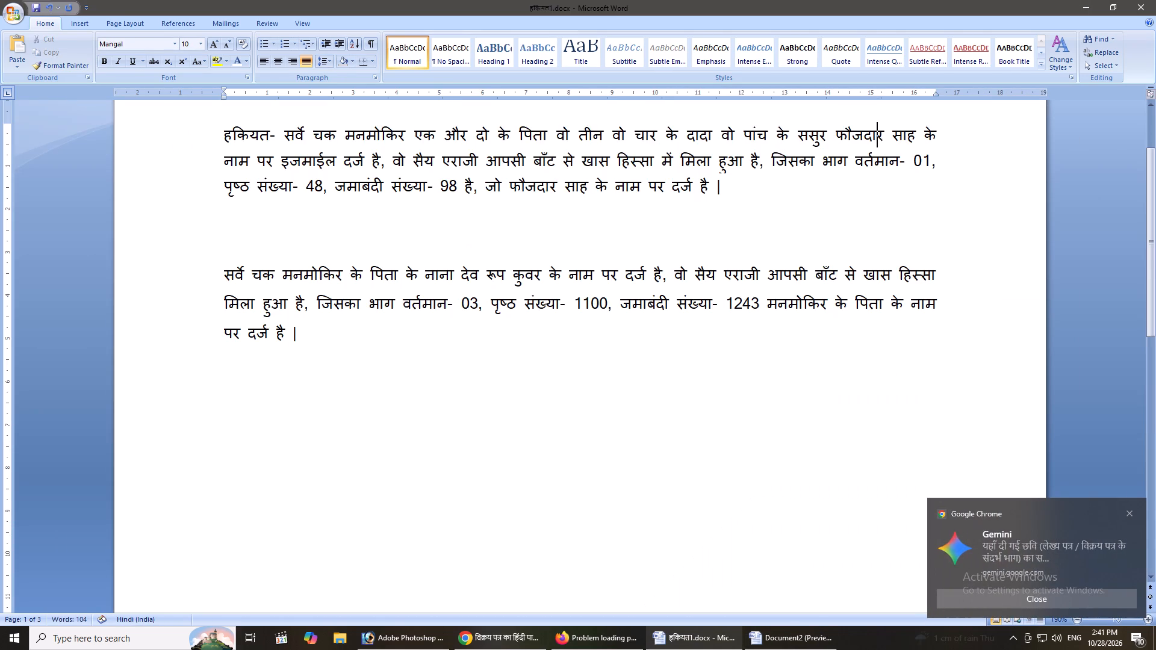
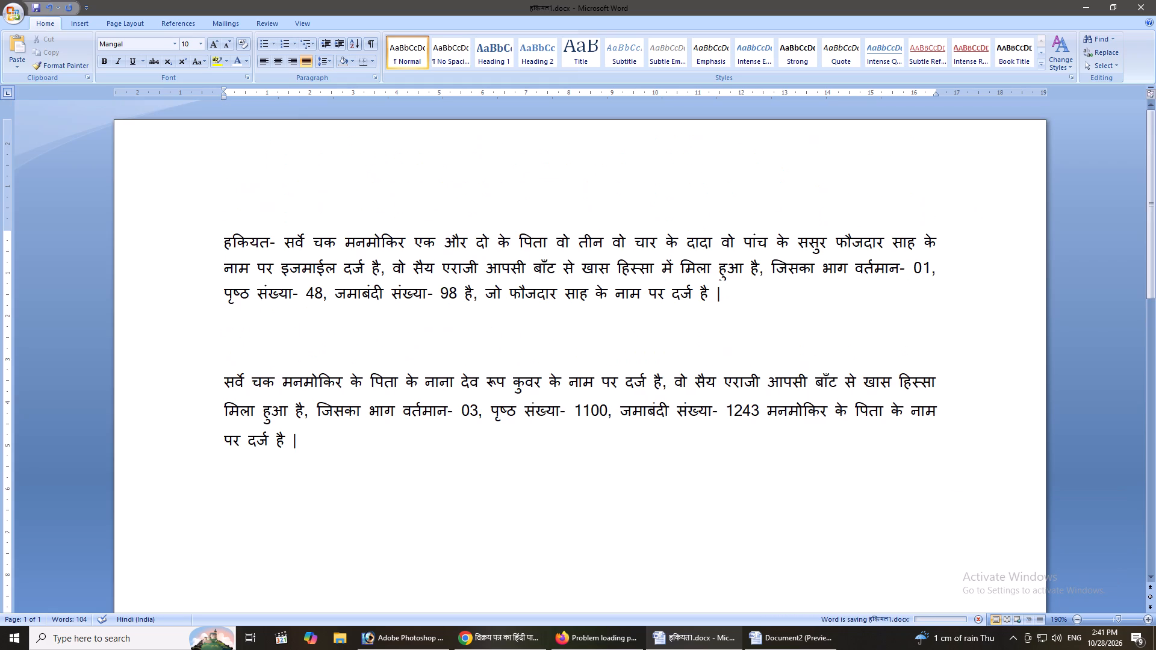
Set the हकियत1.docx window aside and close the Firefox window showing the timed-out enibandhan.bihar.gov.in page.
{"action": "scroll", "coordinate": [821, 477], "scroll_direction": "down", "scroll_amount": 2}
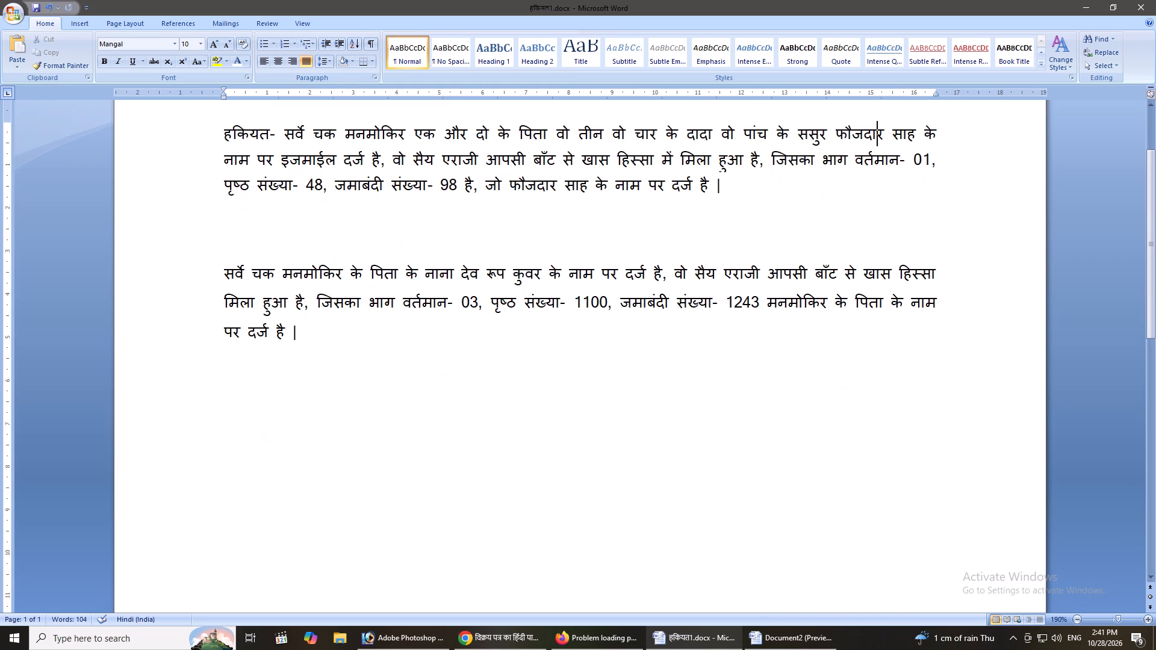
{"action": "left_click", "coordinate": [1093, 0]}
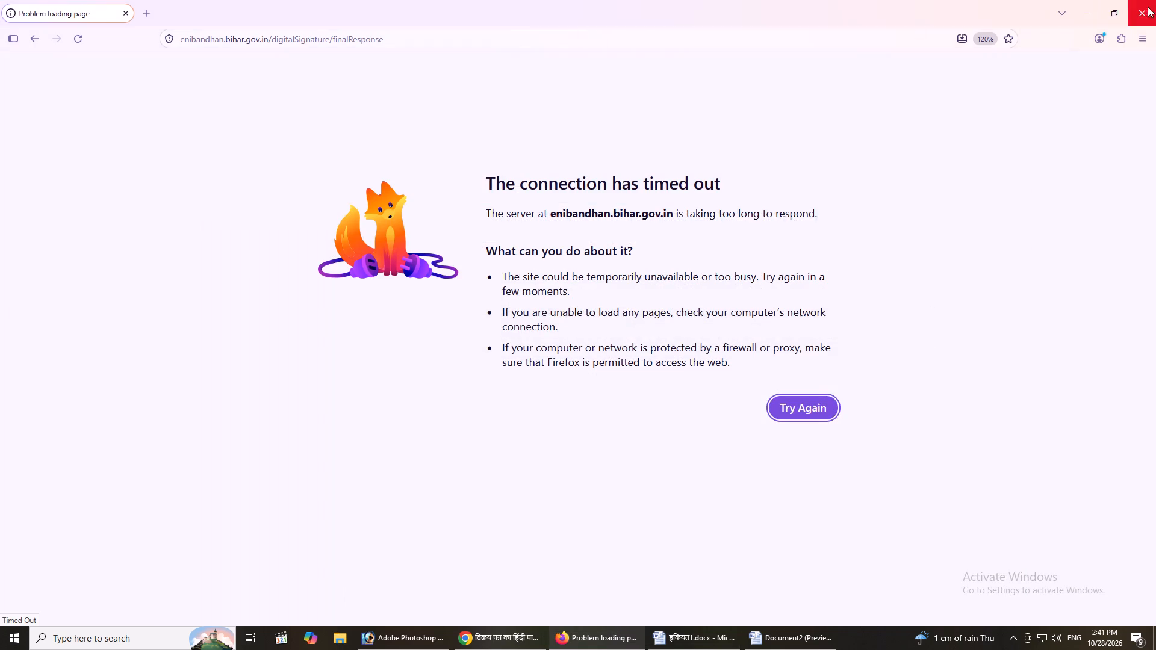
{"action": "left_click", "coordinate": [1154, 8]}
Open the नजरी नक्शा FORMATE document from the desktop in Word.
{"action": "left_click", "coordinate": [1093, 0]}
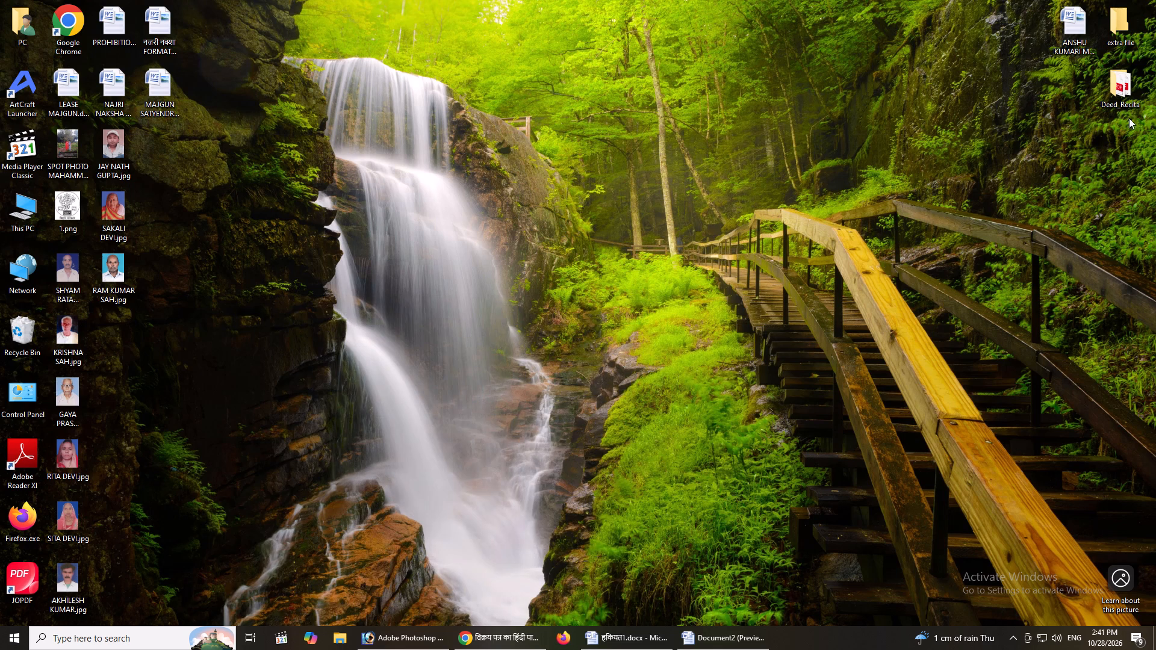
{"action": "left_click", "coordinate": [286, 218]}
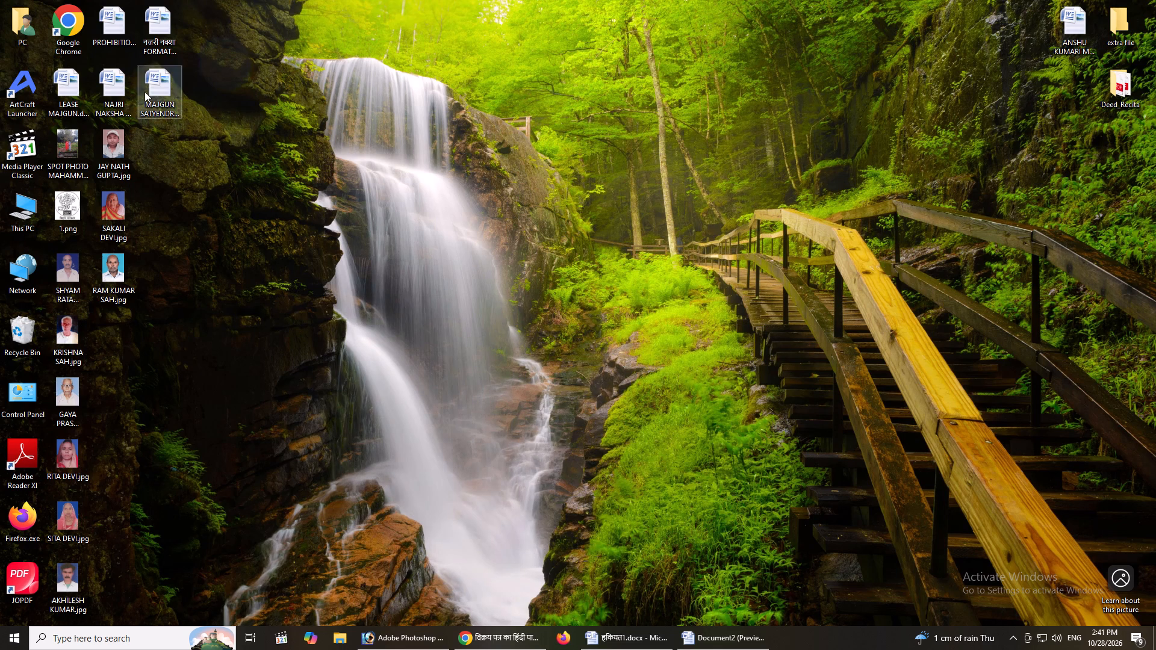
{"action": "left_click", "coordinate": [115, 91]}
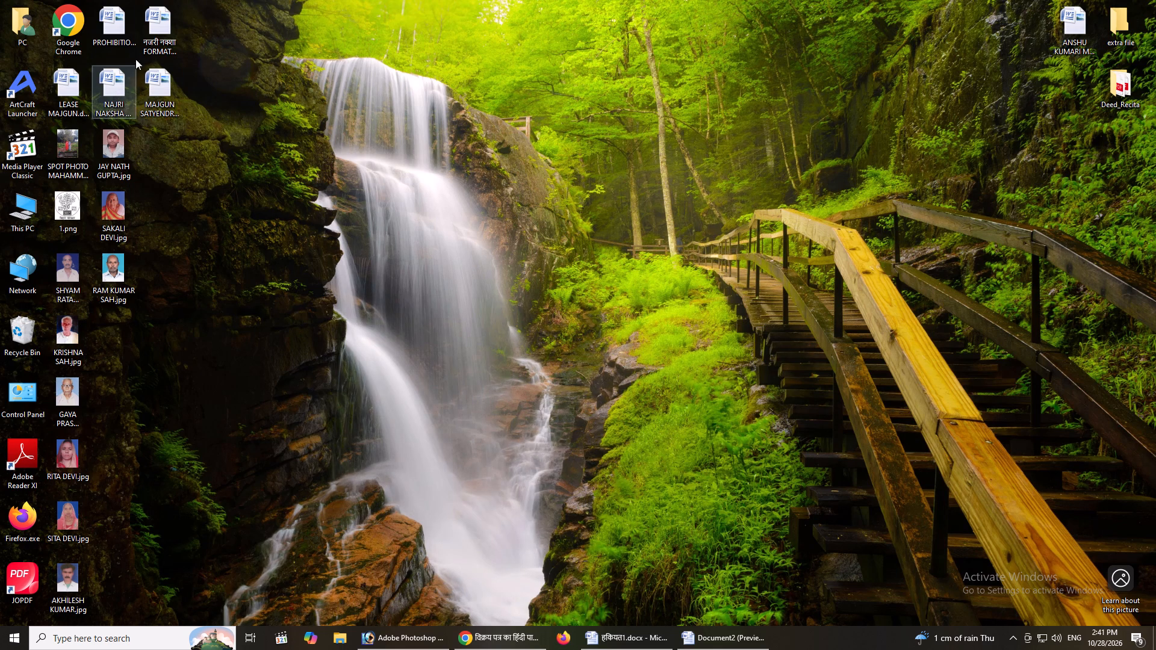
{"action": "left_click", "coordinate": [151, 22]}
{"action": "double_click", "coordinate": [155, 24]}
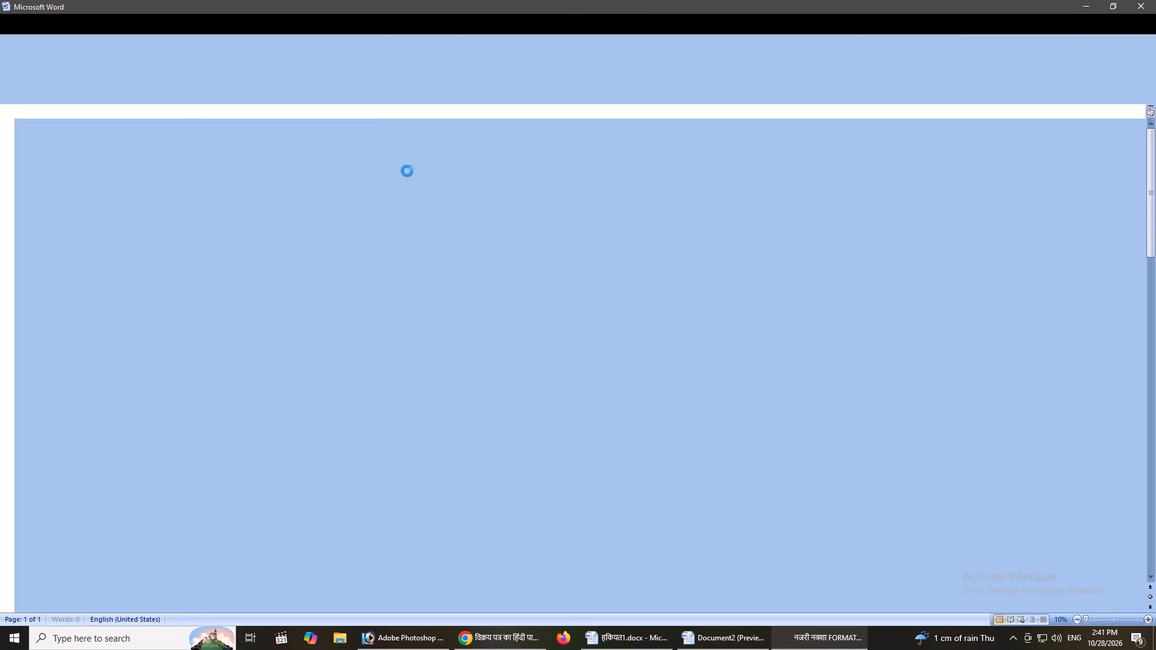
{"action": "scroll", "coordinate": [500, 258], "scroll_direction": "down", "scroll_amount": 1}
{"action": "scroll", "coordinate": [514, 292], "scroll_direction": "up", "scroll_amount": 2}
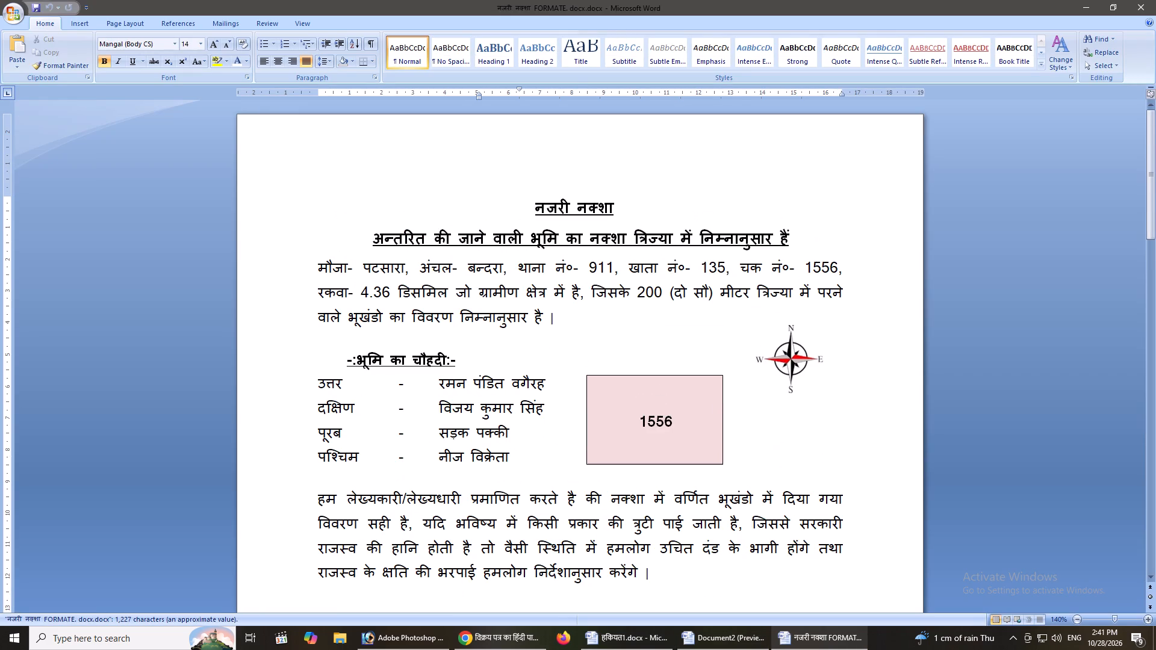
Replace the मौजा name in the land description with हसनपुर बंगाही, using Google Input Tools for Hindi.
{"action": "left_click_drag", "start_coordinate": [363, 264], "coordinate": [400, 266]}
{"action": "left_click", "coordinate": [1071, 634]}
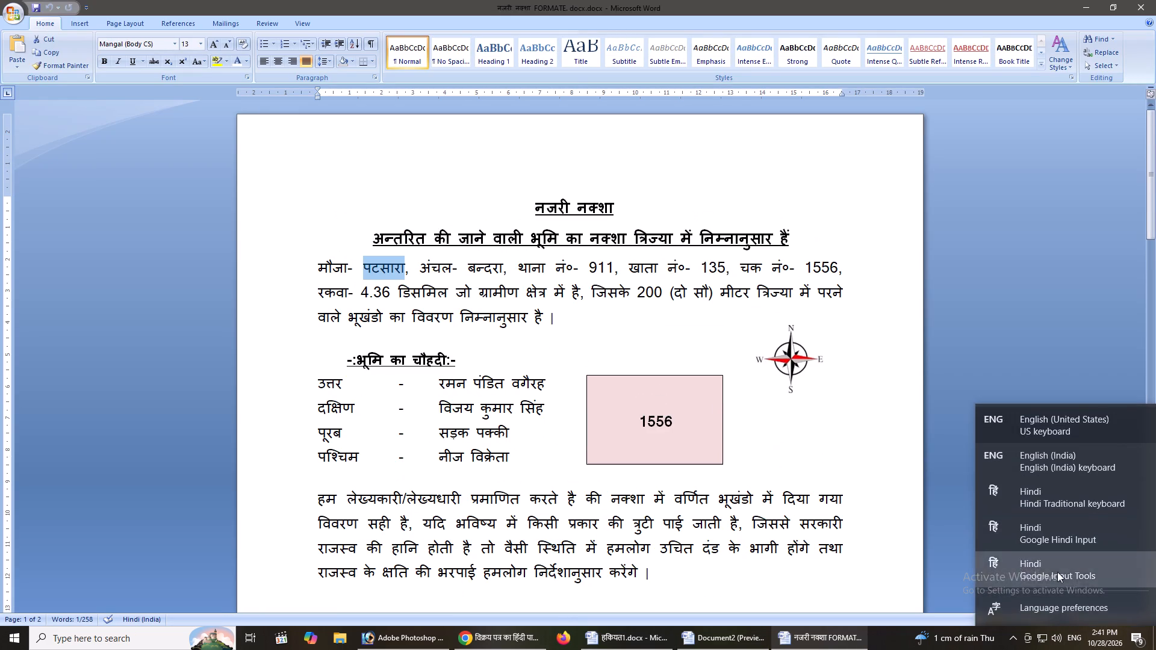
{"action": "left_click", "coordinate": [1057, 572]}
{"action": "scroll", "coordinate": [461, 483], "scroll_direction": "down", "scroll_amount": 1}
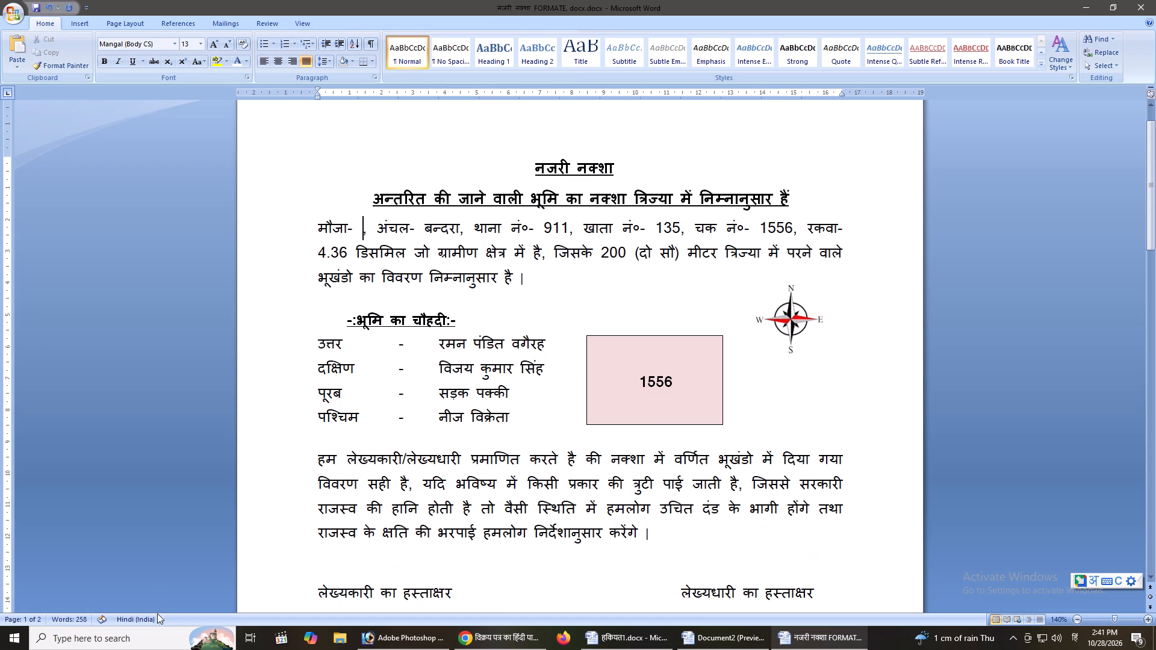
{"action": "left_click", "coordinate": [119, 639]}
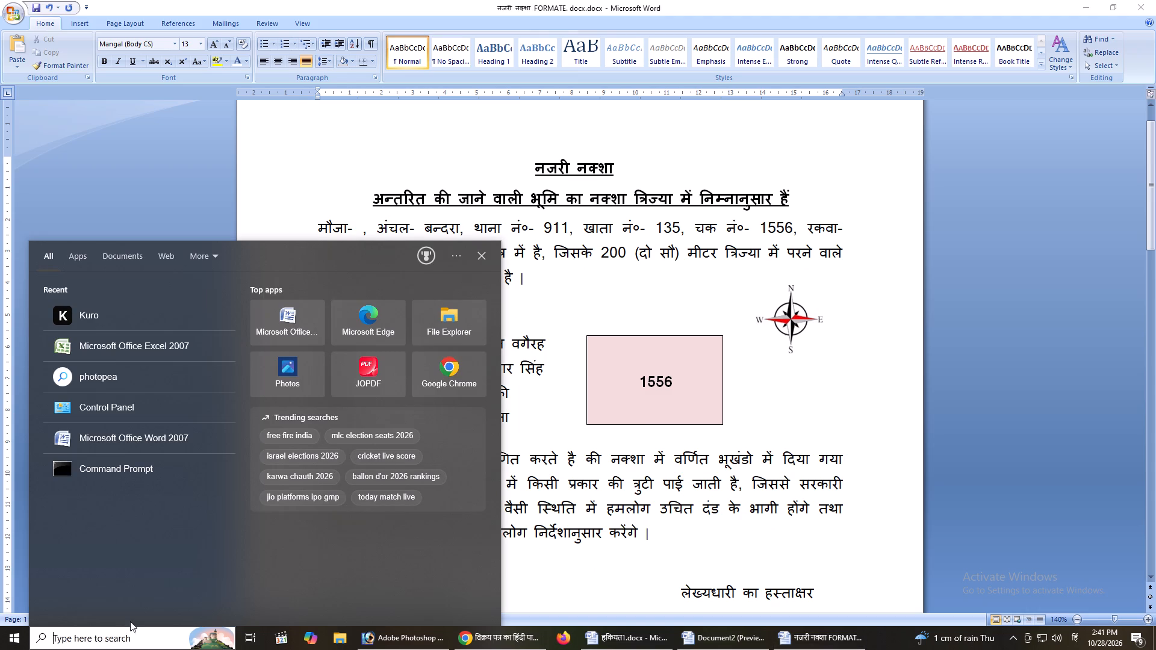
{"action": "left_click", "coordinate": [842, 471]}
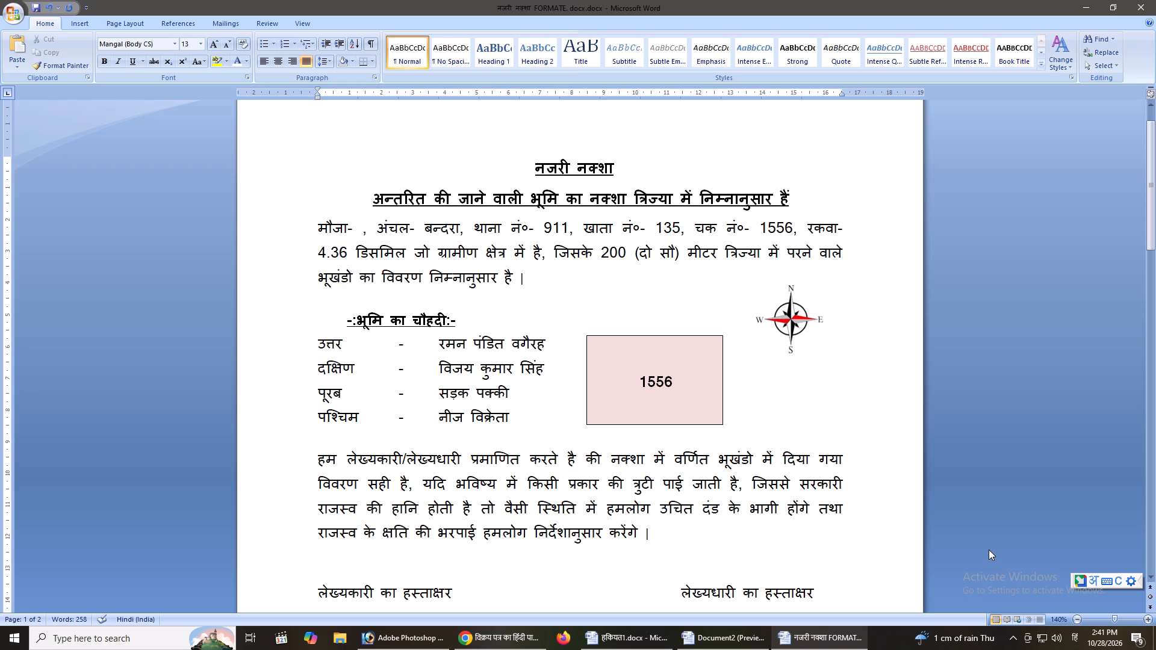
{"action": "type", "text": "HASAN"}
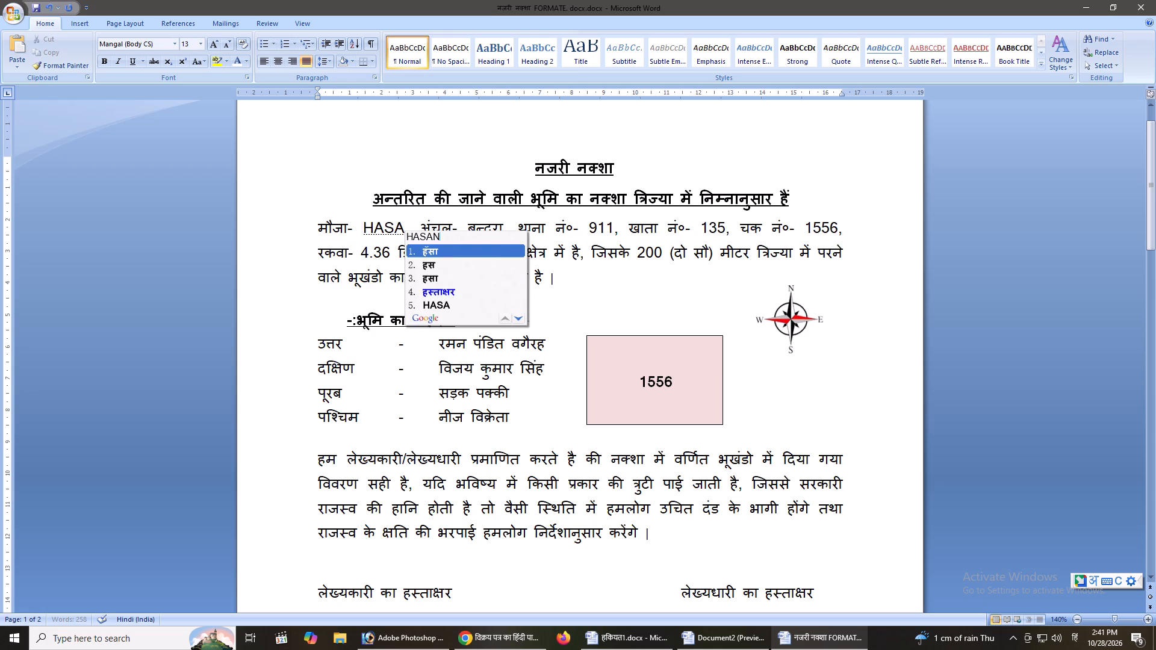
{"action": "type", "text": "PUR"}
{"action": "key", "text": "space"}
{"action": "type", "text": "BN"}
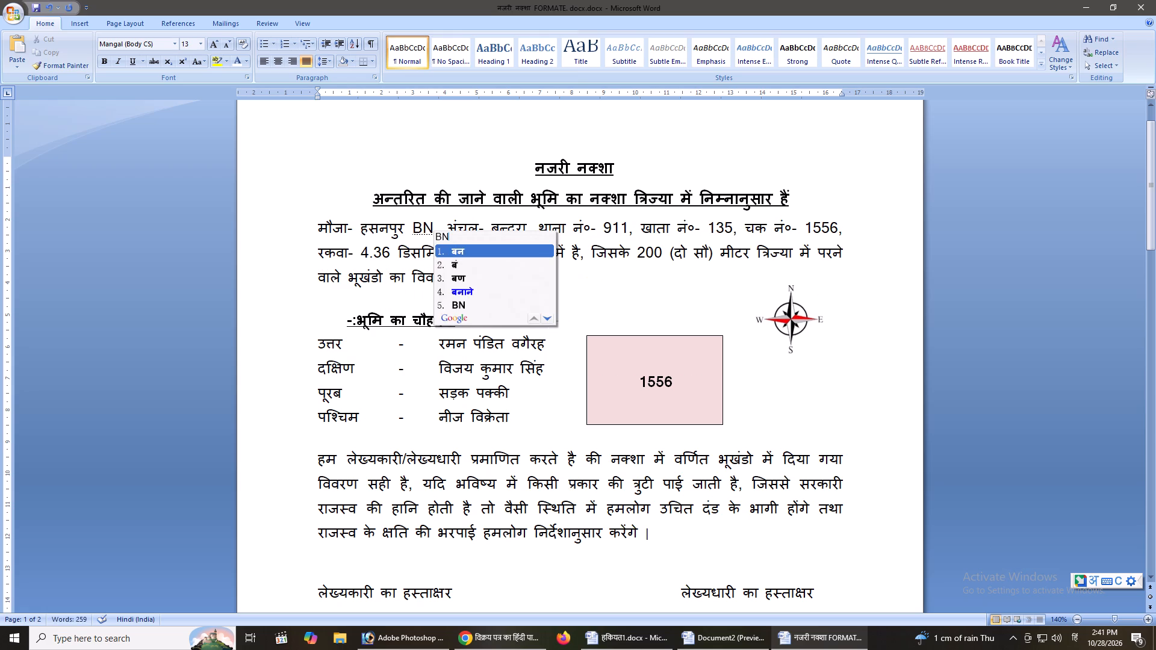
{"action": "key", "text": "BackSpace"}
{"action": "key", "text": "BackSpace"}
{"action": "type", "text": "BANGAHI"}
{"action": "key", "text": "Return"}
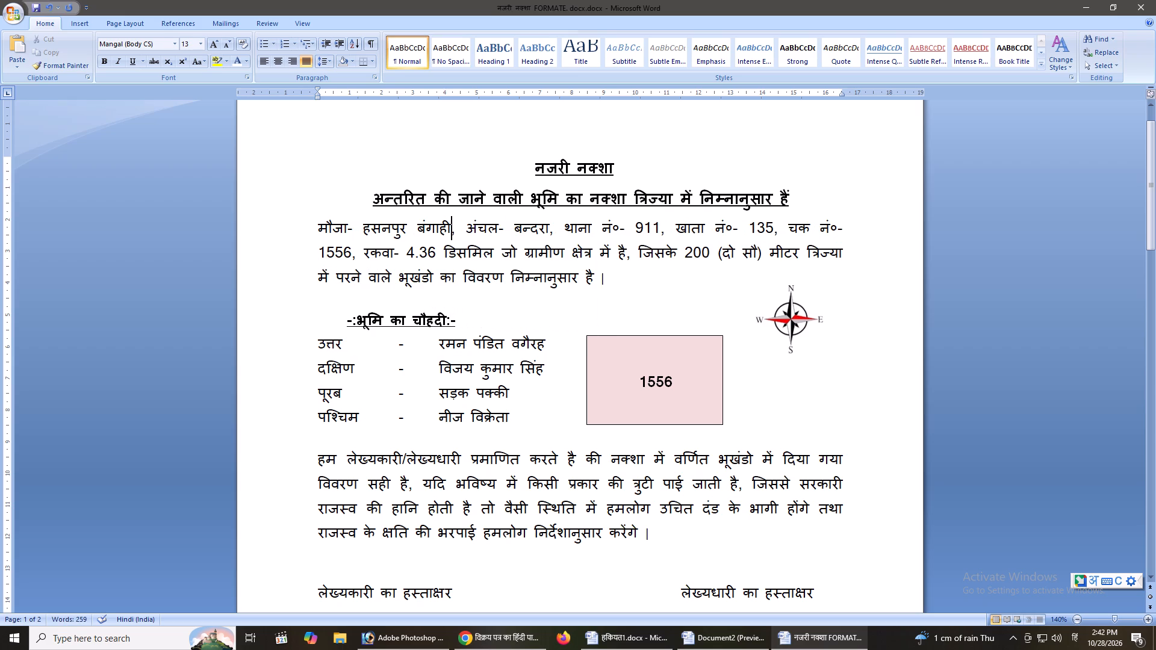
Replace the अंचल name in the land description with सकरा.
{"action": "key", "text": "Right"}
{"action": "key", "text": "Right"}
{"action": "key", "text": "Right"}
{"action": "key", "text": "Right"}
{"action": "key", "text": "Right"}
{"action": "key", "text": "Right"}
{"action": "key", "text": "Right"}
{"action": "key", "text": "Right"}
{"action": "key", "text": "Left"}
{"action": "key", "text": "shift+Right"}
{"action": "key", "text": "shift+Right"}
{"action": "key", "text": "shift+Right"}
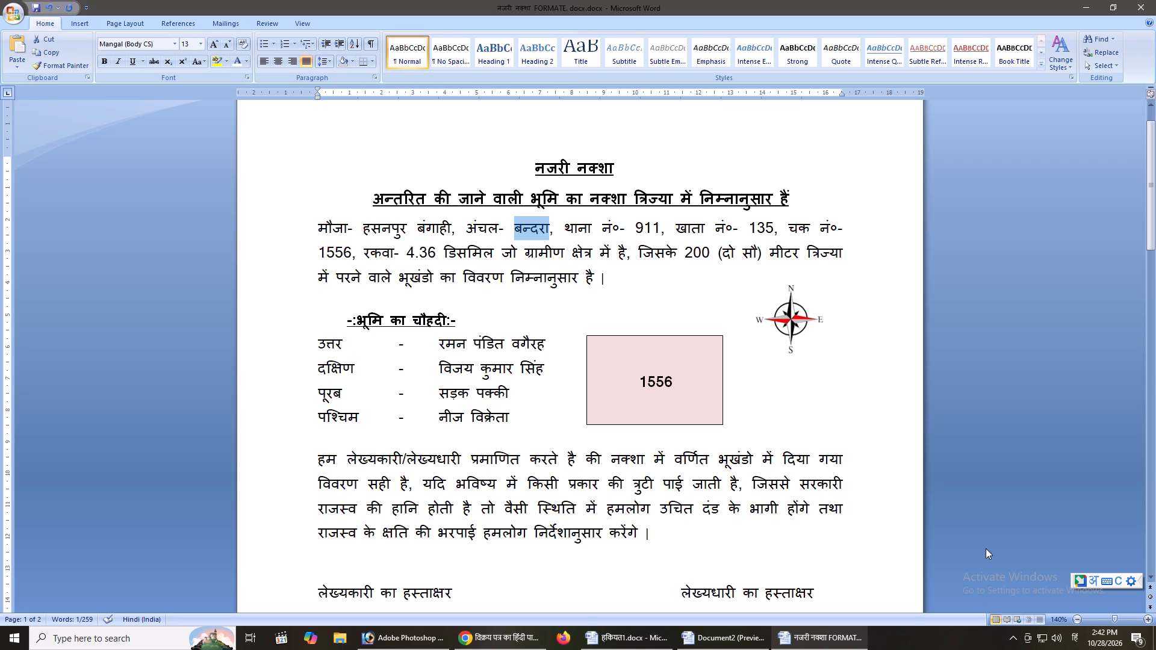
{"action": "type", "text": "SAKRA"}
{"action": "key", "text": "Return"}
Change the थाना नं० in the land description to 867, using English input for the digits.
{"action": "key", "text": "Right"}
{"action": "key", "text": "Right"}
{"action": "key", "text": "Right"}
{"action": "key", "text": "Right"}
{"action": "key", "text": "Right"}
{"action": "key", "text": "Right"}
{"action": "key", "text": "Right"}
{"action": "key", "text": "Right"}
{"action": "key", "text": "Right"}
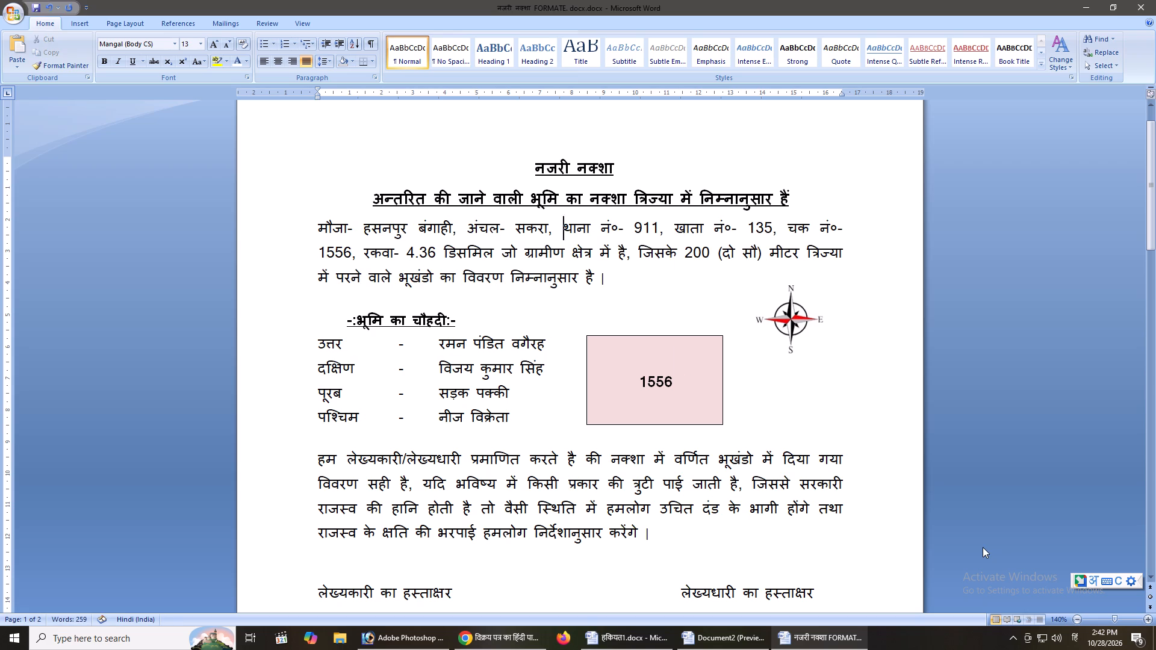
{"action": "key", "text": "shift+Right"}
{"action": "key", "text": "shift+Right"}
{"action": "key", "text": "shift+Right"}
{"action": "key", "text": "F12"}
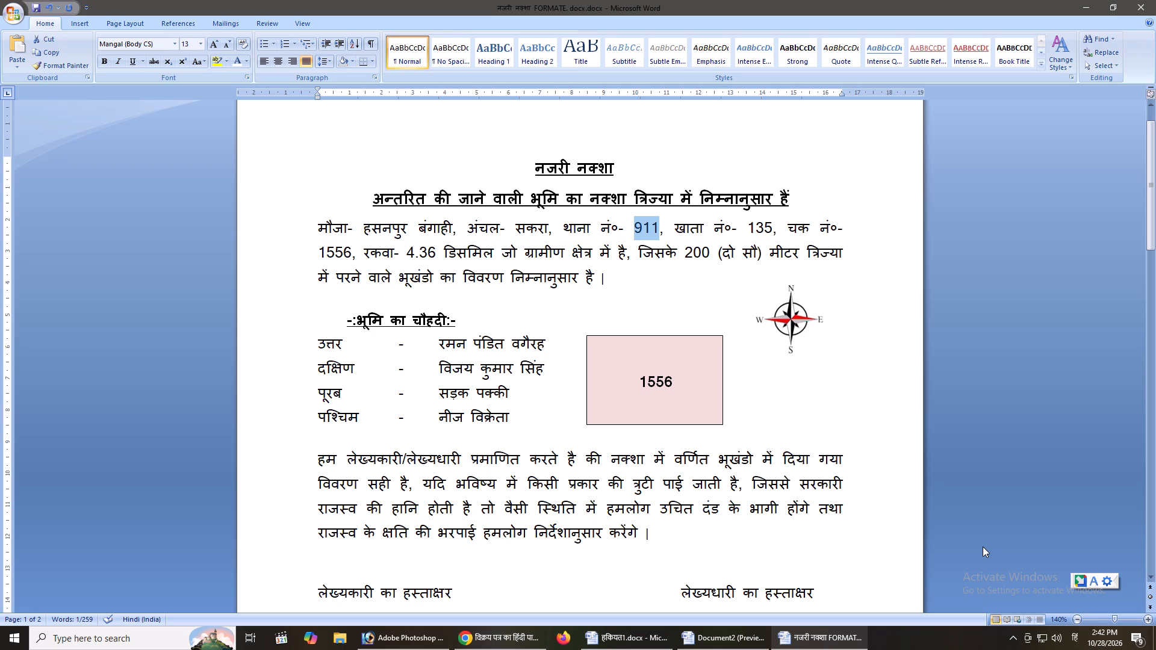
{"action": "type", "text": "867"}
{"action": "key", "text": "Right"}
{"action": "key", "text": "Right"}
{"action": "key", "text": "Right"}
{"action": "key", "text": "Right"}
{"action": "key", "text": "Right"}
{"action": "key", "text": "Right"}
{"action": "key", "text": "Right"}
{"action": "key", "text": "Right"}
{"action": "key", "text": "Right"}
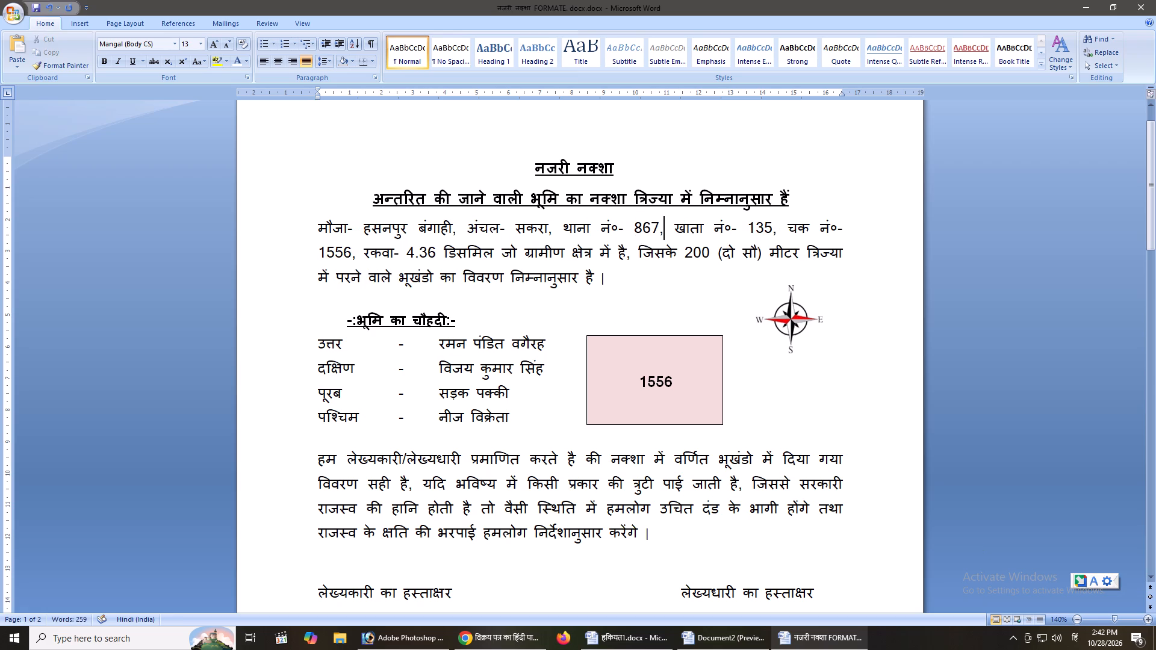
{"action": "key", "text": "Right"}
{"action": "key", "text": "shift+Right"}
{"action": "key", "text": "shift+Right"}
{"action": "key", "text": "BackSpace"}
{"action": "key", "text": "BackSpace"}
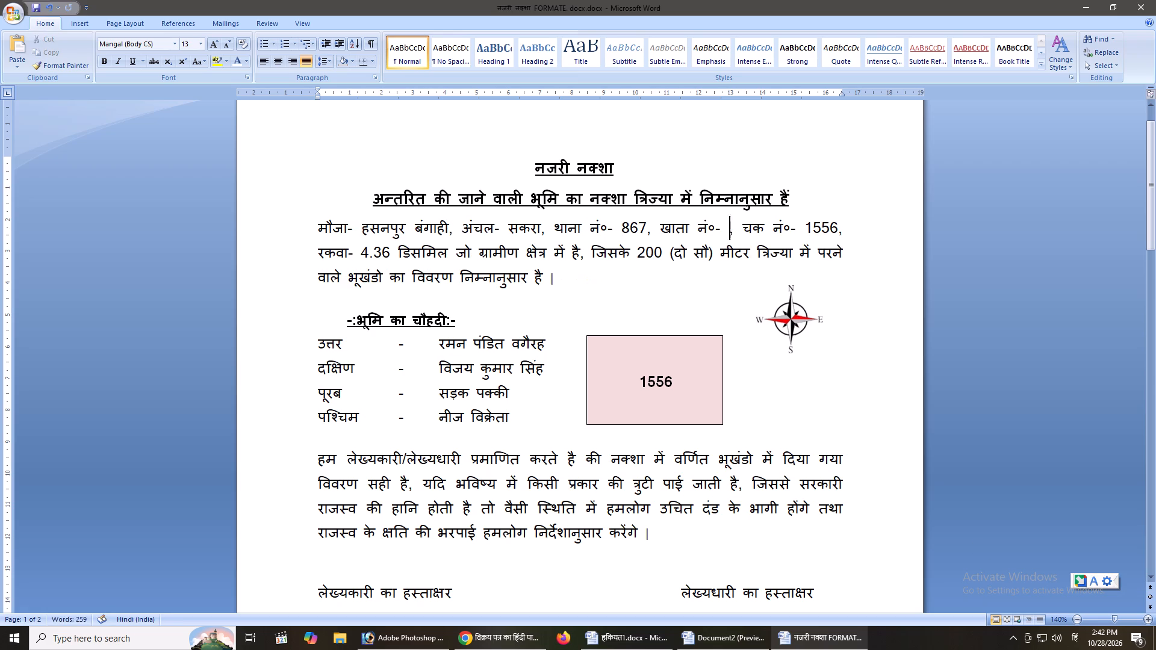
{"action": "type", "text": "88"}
Change the चक नं० in the land description to 241.
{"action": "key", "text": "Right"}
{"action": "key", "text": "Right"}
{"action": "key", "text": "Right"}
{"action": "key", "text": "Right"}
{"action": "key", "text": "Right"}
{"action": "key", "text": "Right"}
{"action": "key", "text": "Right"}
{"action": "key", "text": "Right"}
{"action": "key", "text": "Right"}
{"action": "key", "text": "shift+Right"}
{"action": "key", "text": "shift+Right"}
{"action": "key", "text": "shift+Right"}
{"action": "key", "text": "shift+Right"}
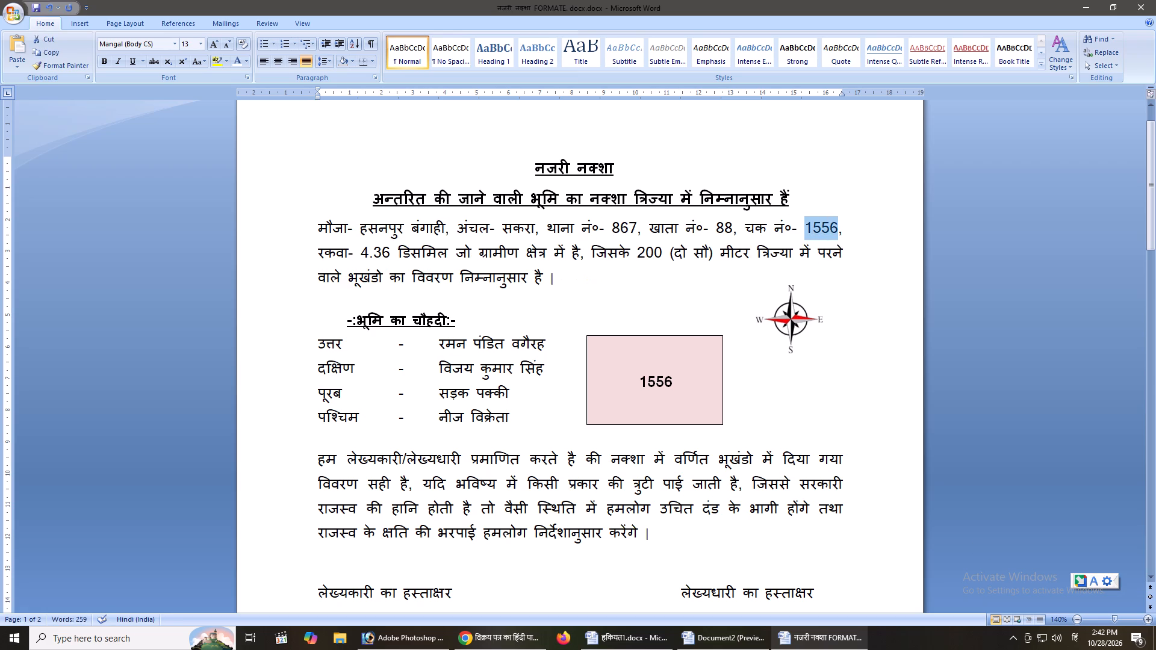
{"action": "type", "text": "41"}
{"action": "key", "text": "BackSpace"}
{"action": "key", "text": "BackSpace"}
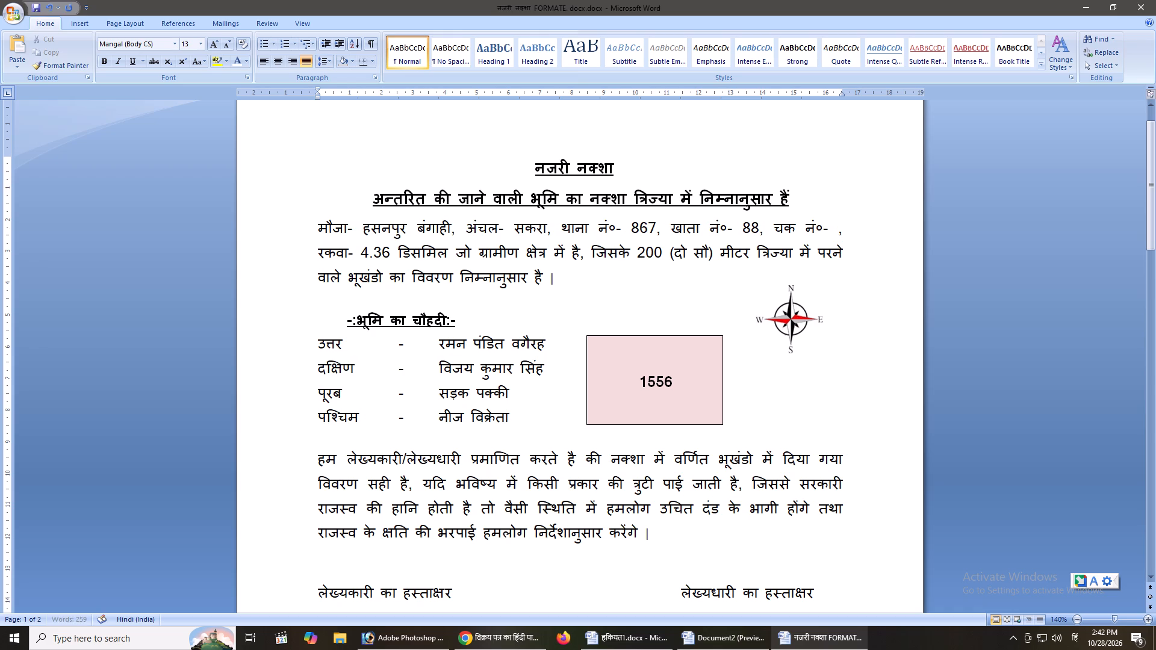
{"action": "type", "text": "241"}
Change the रकवा in the land description to 39.25 डिसमिल.
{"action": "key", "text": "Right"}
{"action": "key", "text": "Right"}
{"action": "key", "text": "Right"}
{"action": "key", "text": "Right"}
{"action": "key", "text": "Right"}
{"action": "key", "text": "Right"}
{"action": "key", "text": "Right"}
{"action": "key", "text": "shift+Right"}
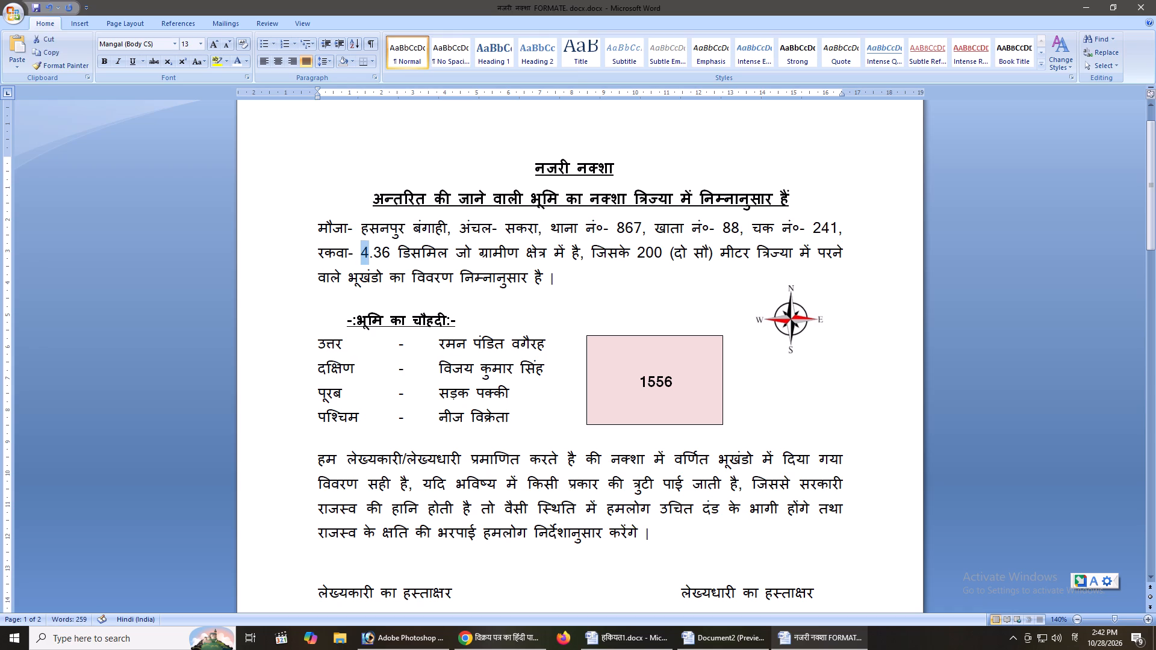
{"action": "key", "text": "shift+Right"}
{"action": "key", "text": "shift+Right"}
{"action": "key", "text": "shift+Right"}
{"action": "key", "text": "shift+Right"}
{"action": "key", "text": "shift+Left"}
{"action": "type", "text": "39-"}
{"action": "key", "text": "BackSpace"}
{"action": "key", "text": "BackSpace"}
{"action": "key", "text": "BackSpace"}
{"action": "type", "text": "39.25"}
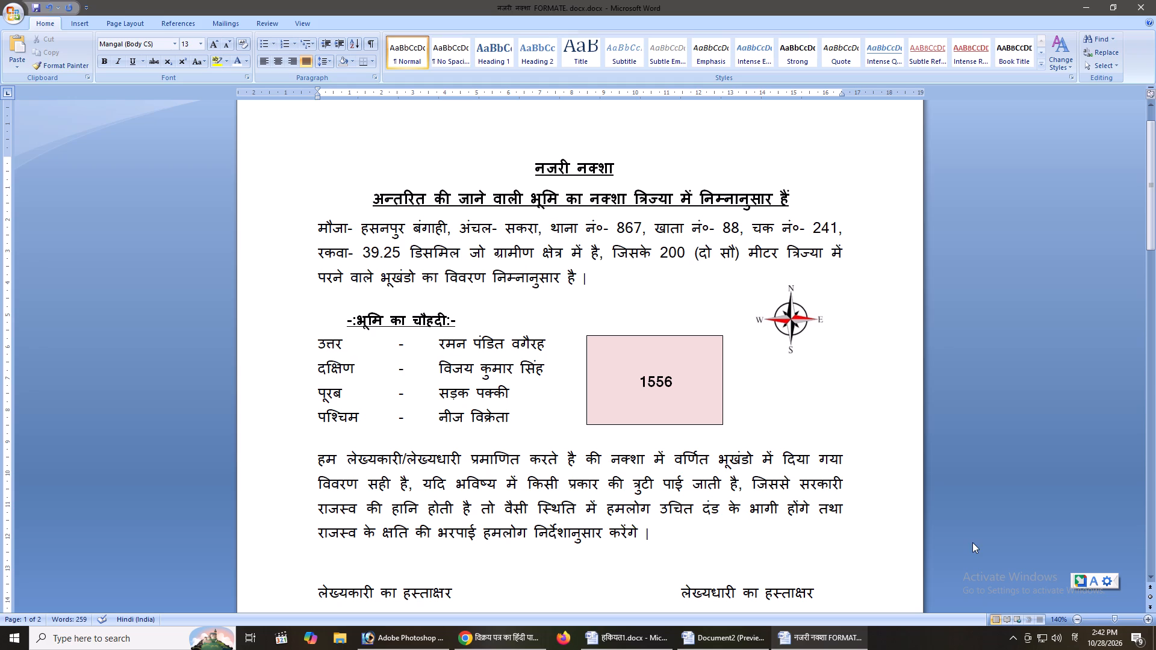
Replace the plot number inside the pink map box with 241.
{"action": "left_click", "coordinate": [666, 379]}
{"action": "left_click_drag", "start_coordinate": [639, 382], "coordinate": [675, 380]}
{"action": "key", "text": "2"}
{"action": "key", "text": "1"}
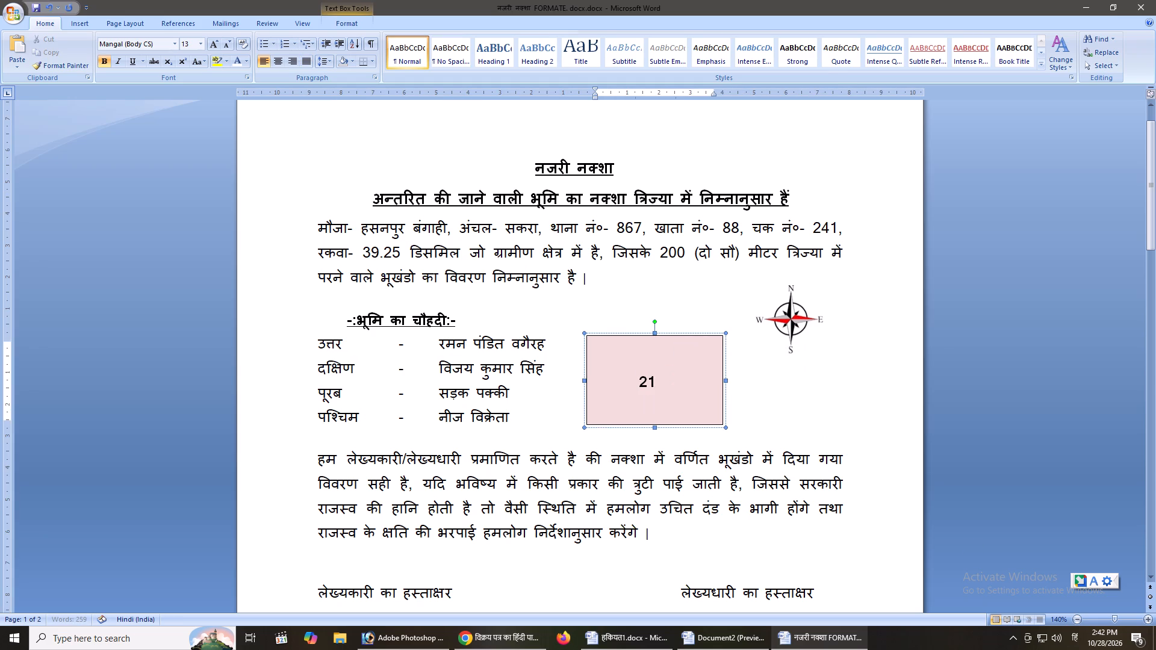
{"action": "key", "text": "BackSpace"}
{"action": "key", "text": "BackSpace"}
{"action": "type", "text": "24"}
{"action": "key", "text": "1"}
Replace the उत्तर boundary entry with the new northern neighbour's name in Hindi, followed by वगैरह.
{"action": "left_click_drag", "start_coordinate": [555, 347], "coordinate": [444, 350]}
{"action": "key", "text": "F12"}
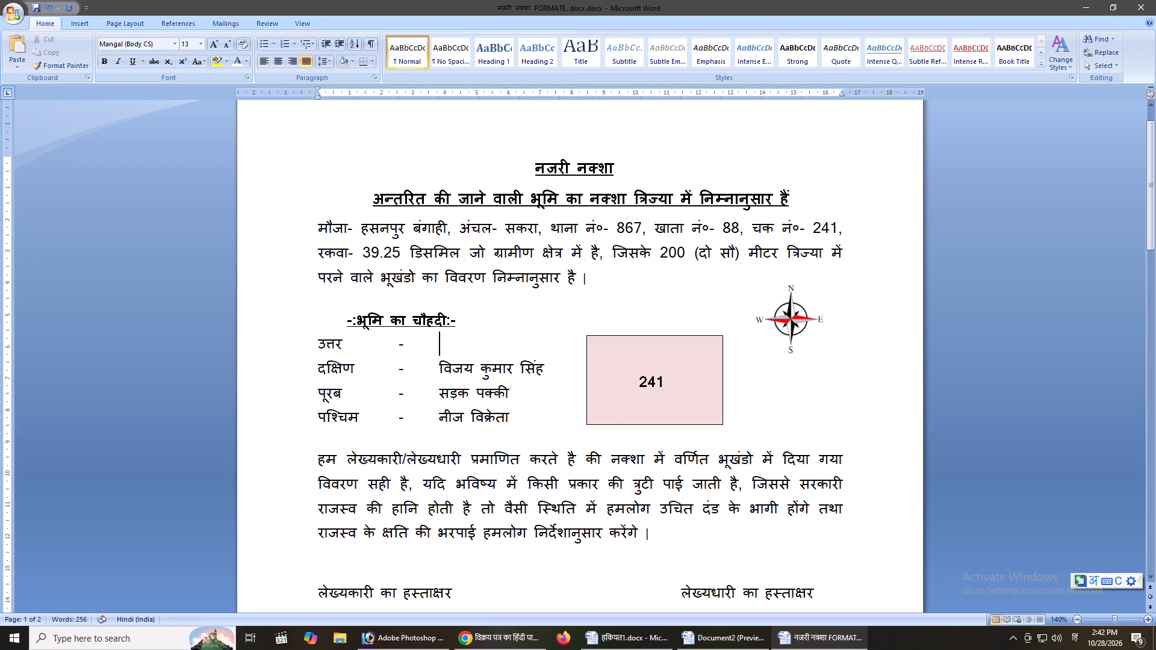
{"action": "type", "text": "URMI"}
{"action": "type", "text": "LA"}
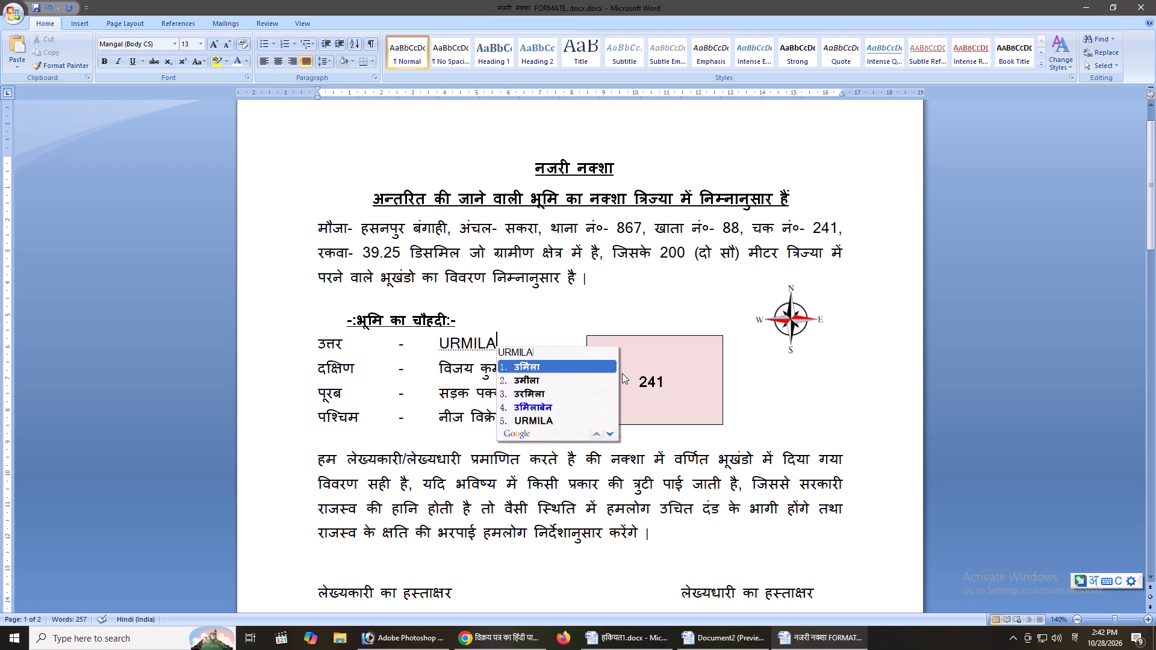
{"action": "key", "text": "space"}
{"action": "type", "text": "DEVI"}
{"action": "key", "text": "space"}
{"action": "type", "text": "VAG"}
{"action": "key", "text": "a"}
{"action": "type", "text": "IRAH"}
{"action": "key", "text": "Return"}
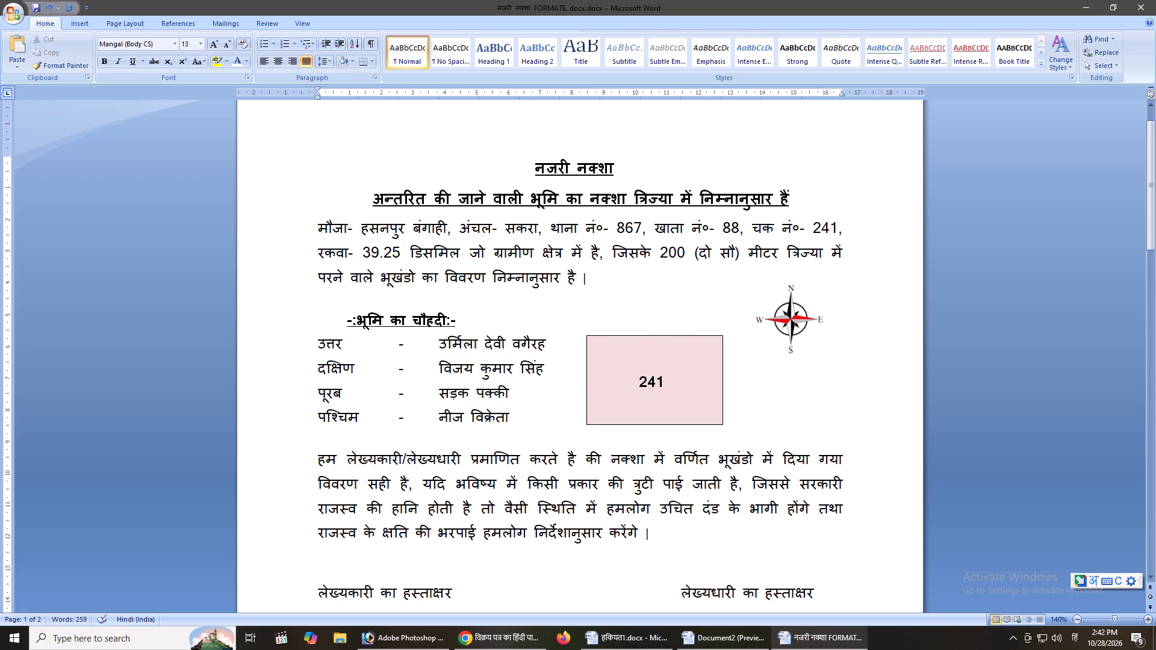
Replace the दक्षिण boundary entry with the new southern neighbour's name in Hindi, followed by वगैरह.
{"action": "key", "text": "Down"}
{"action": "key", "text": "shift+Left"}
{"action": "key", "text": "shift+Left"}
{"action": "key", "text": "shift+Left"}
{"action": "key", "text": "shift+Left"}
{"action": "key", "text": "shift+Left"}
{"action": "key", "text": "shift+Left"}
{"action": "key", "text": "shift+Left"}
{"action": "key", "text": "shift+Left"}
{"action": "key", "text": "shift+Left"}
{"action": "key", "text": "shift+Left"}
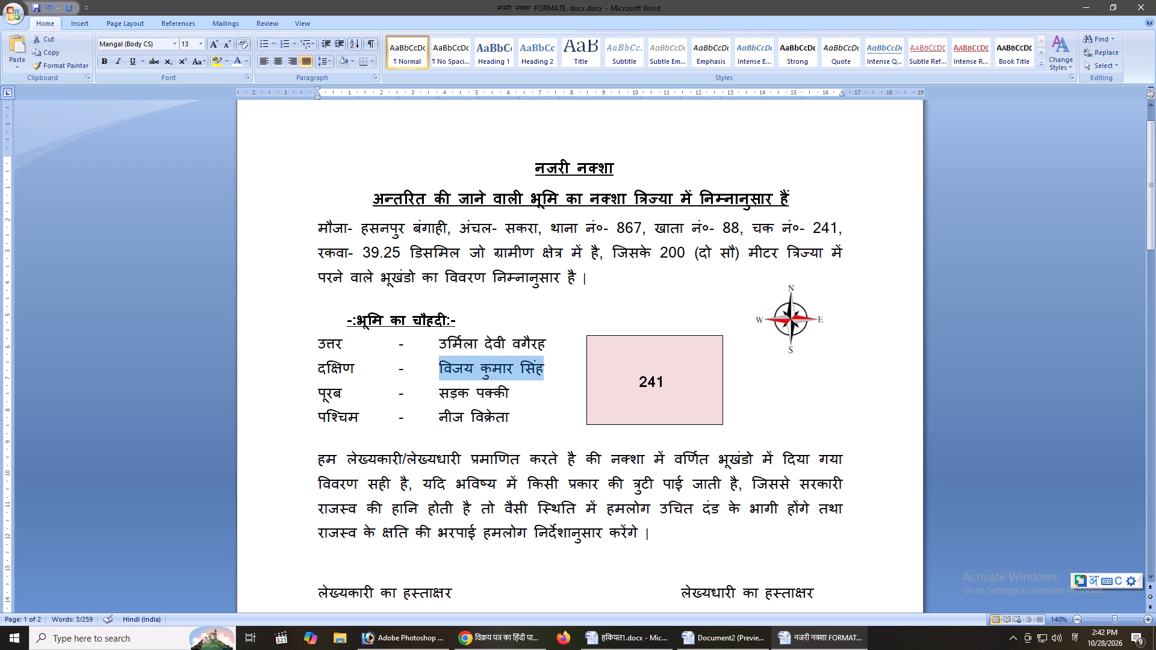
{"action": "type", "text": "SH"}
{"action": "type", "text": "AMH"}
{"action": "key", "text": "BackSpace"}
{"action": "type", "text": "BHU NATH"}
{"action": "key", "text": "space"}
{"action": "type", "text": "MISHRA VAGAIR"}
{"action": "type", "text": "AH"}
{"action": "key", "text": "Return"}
Replace the पूरब boundary entry सड़क पक्की with the new eastern neighbour's name in Hindi.
{"action": "left_click_drag", "start_coordinate": [541, 396], "coordinate": [518, 395]}
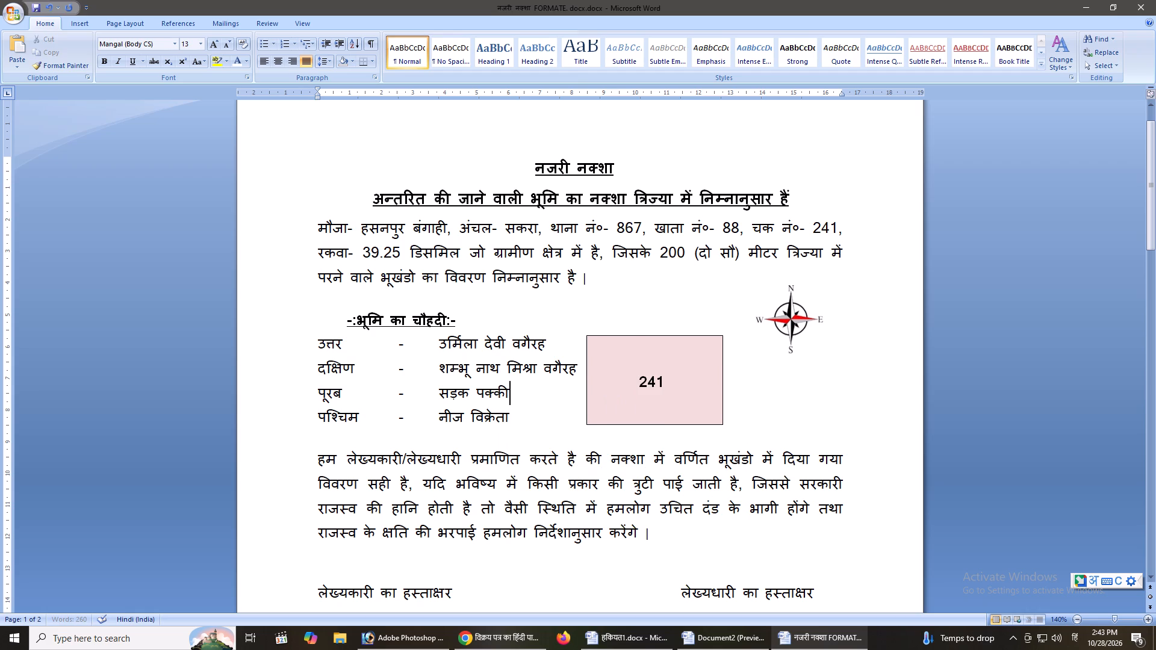
{"action": "left_click_drag", "start_coordinate": [518, 395], "coordinate": [428, 403]}
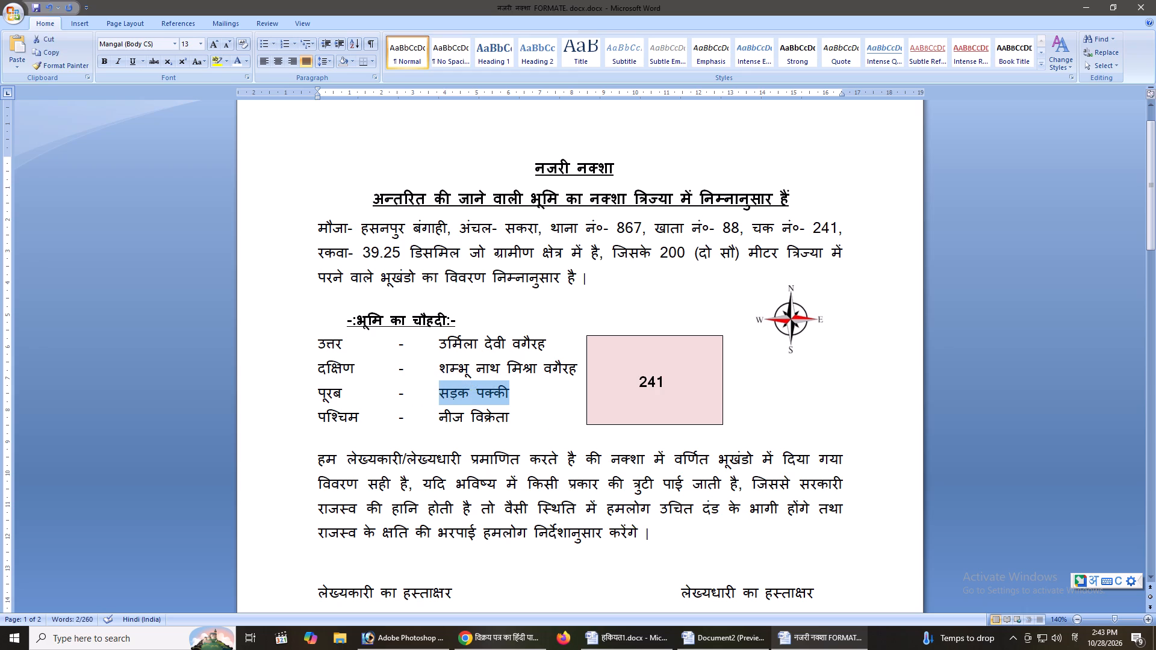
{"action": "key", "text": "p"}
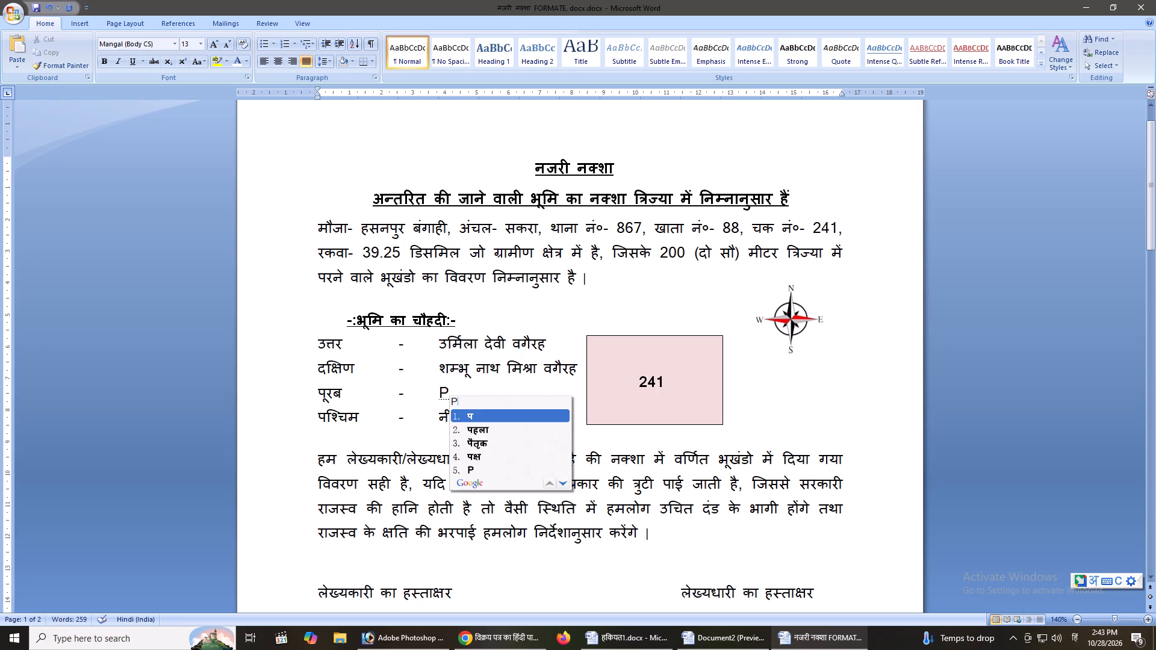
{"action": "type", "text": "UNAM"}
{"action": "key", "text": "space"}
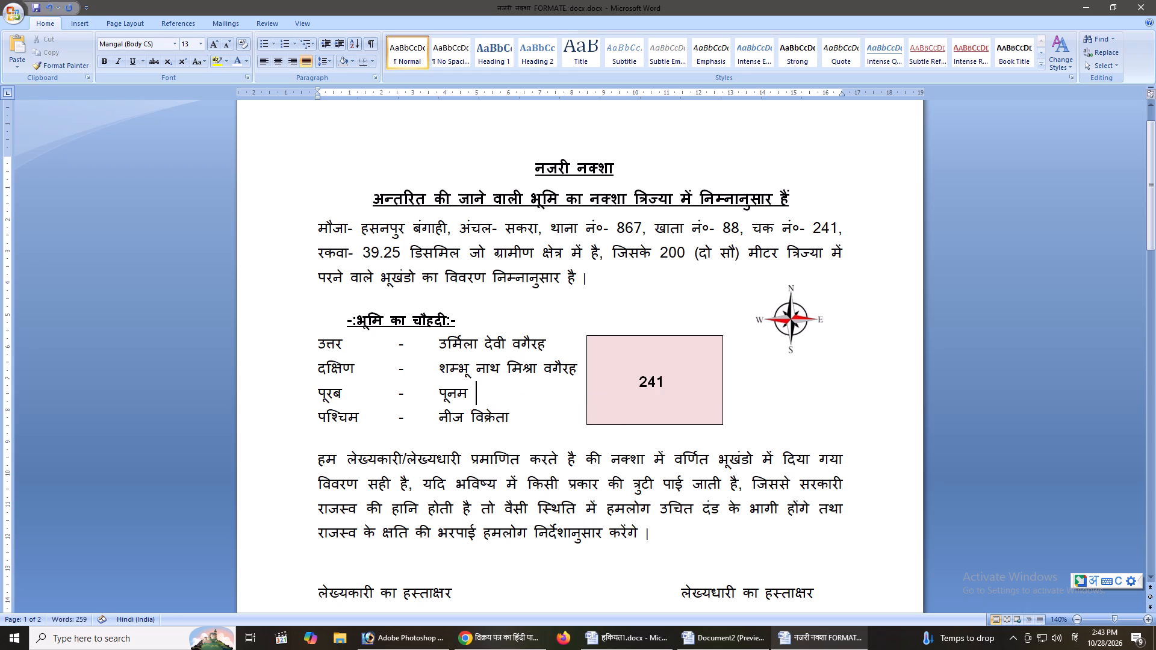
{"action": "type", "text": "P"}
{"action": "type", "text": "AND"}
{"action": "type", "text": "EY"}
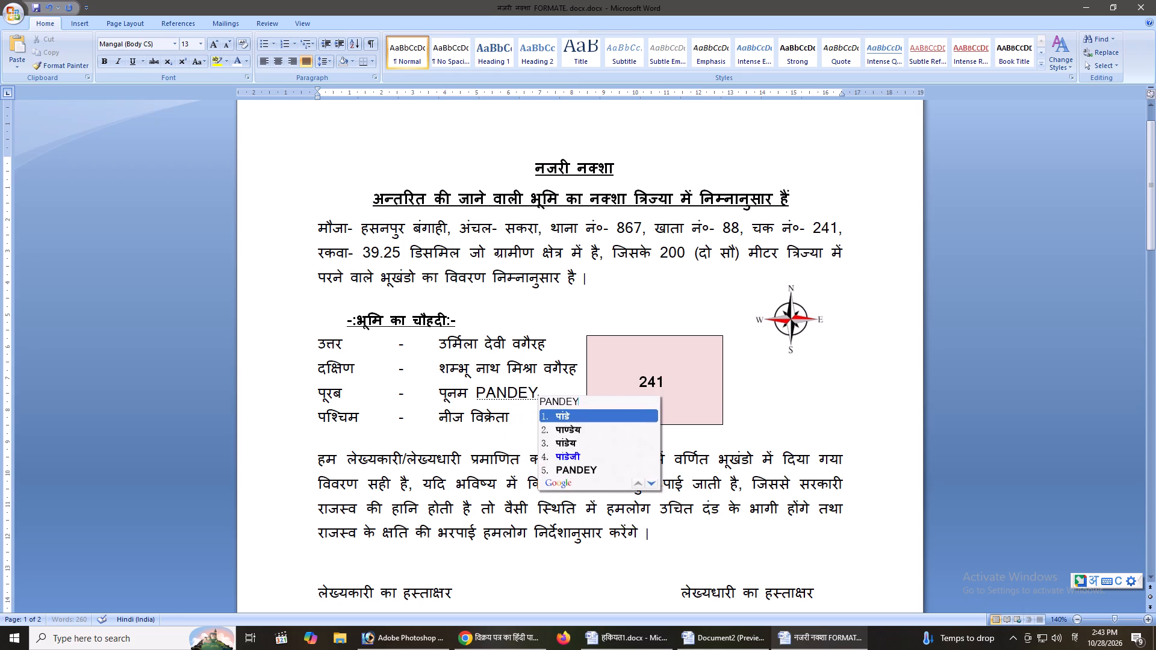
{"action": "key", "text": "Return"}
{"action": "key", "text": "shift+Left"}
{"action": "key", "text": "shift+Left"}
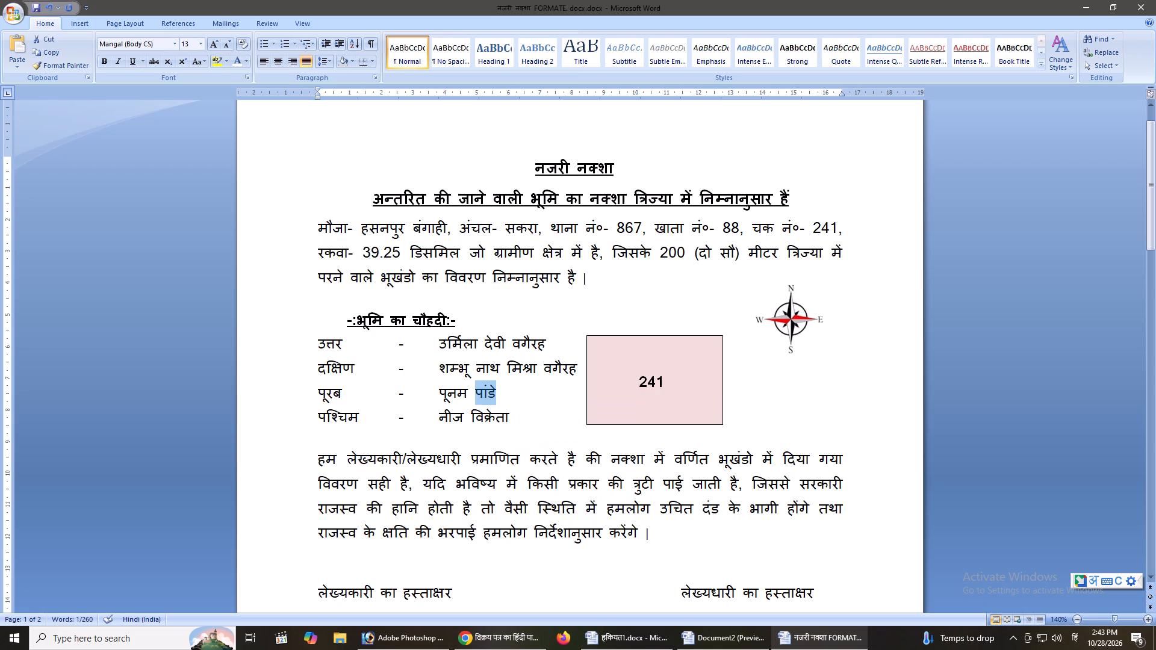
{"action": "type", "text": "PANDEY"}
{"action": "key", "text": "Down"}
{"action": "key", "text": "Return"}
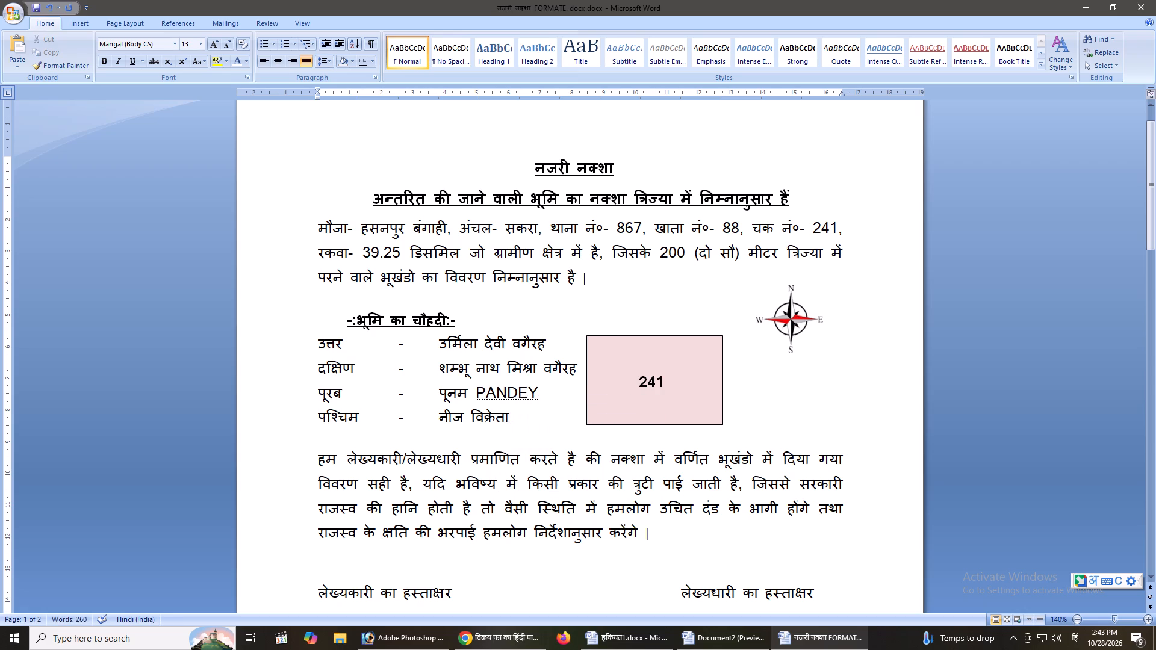
Replace the पश्चिम boundary entry नीज विक्रेता with the same neighbour's name as in the दक्षिण entry, followed by वगैरह.
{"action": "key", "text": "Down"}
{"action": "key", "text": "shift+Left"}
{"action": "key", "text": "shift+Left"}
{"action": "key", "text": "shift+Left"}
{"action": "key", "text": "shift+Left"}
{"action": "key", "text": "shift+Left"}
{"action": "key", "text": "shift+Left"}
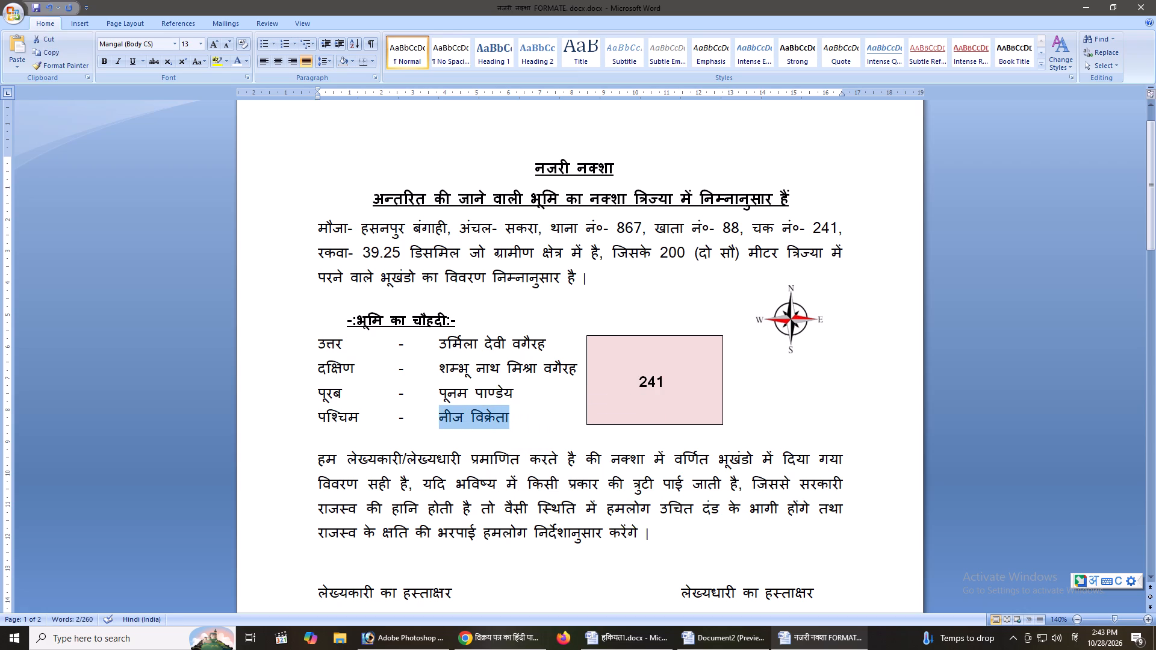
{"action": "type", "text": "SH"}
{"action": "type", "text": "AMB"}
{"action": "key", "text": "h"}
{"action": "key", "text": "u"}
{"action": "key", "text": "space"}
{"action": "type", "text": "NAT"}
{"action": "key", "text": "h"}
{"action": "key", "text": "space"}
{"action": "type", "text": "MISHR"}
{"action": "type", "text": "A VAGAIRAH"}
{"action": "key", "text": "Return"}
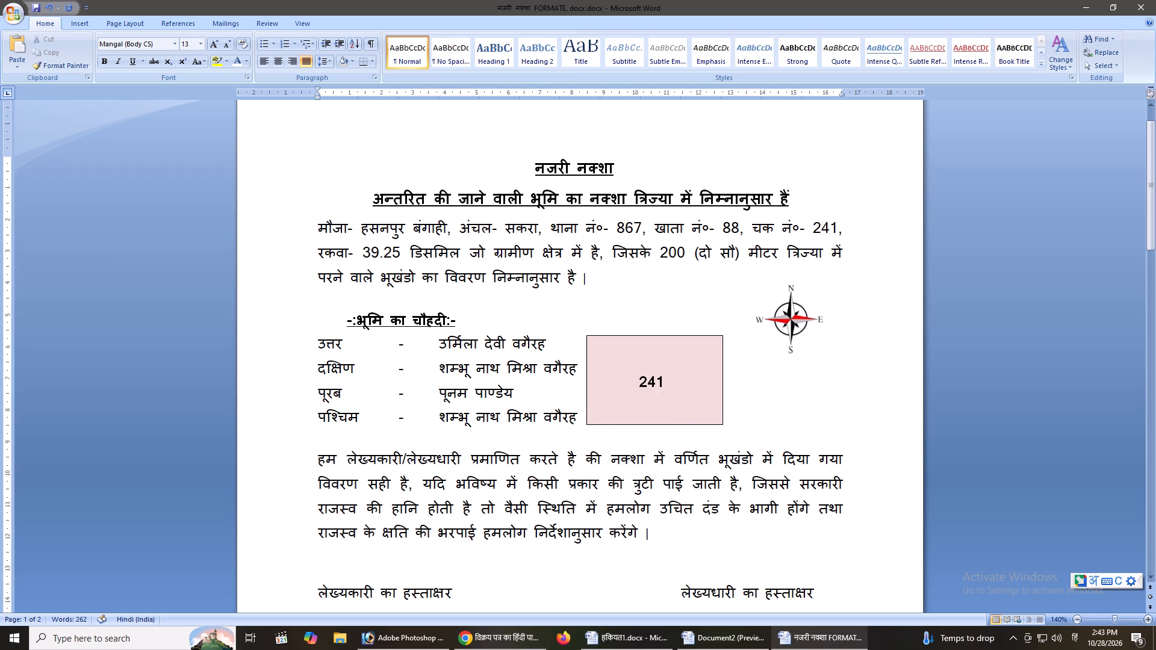
Nudge the pink map box containing 241 slightly eastward, leaving a gap between it and the boundary entries.
{"action": "left_click", "coordinate": [704, 422]}
{"action": "left_click", "coordinate": [703, 426]}
{"action": "left_click", "coordinate": [695, 419]}
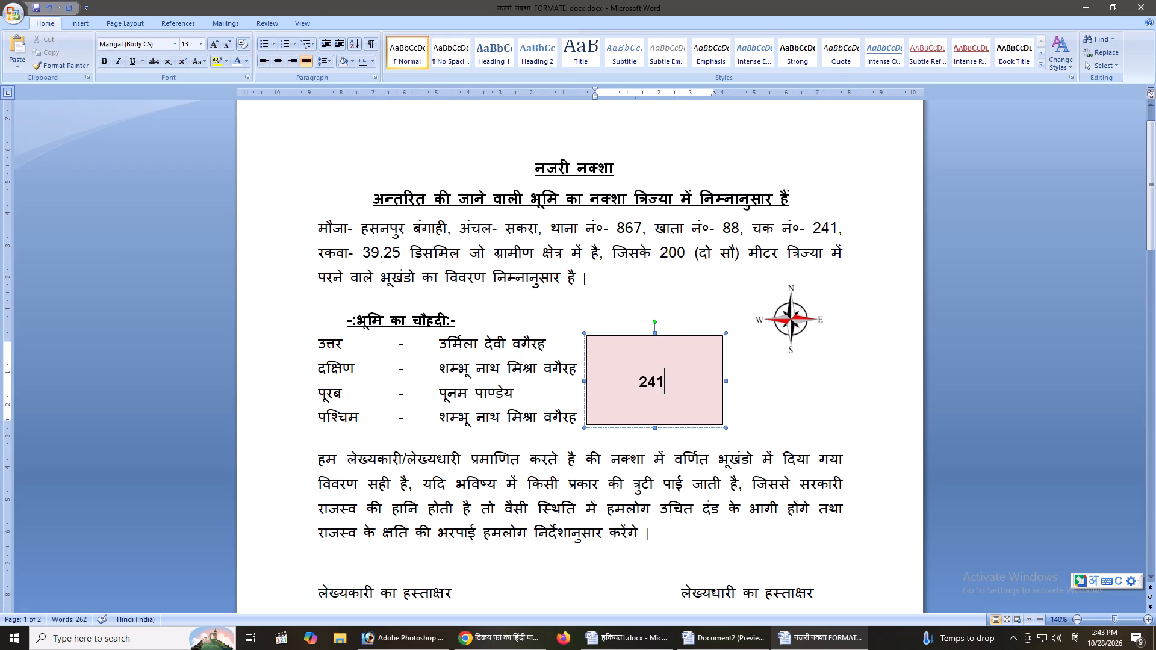
{"action": "left_click", "coordinate": [701, 423]}
{"action": "key", "text": "Right"}
{"action": "key", "text": "Right"}
{"action": "key", "text": "Right"}
{"action": "key", "text": "Right"}
{"action": "key", "text": "Right"}
{"action": "key", "text": "Right"}
{"action": "key", "text": "Right"}
{"action": "key", "text": "Right"}
{"action": "key", "text": "Right"}
{"action": "key", "text": "Right"}
{"action": "key", "text": "Right"}
{"action": "key", "text": "Right"}
{"action": "key", "text": "Right"}
{"action": "key", "text": "Right"}
{"action": "key", "text": "Right"}
{"action": "key", "text": "Right"}
{"action": "key", "text": "Right"}
{"action": "key", "text": "Right"}
{"action": "key", "text": "Right"}
{"action": "key", "text": "Right"}
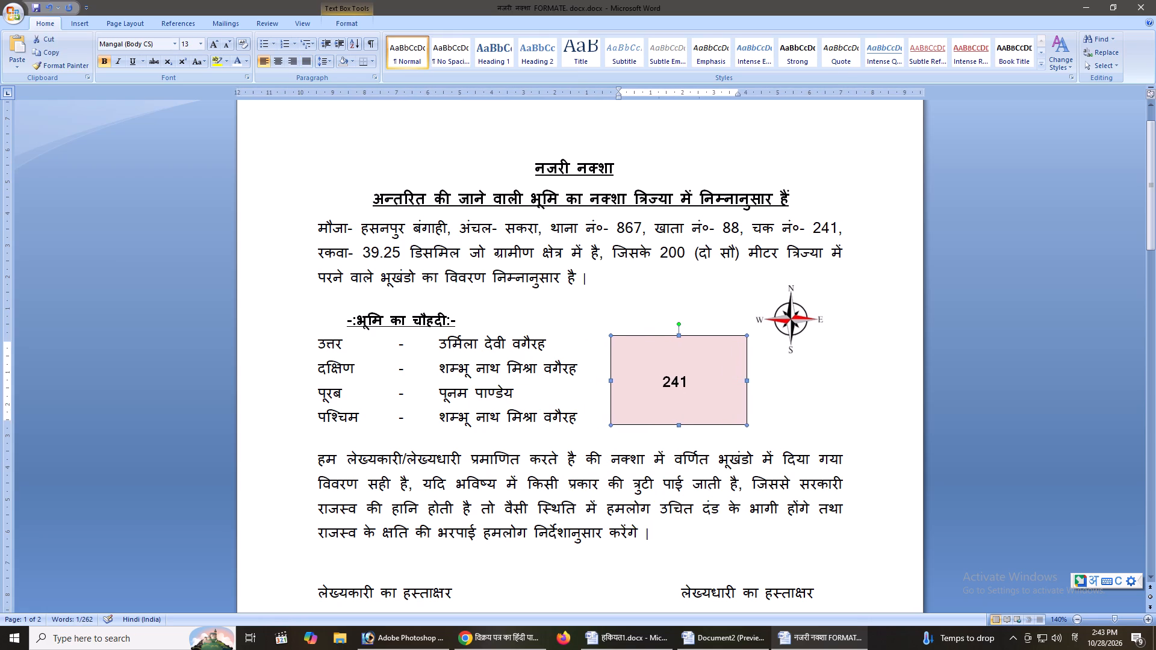
{"action": "key", "text": "Left"}
{"action": "left_click", "coordinate": [776, 411]}
Nudge the compass picture slightly right and upward, away from the pink map box.
{"action": "left_click", "coordinate": [784, 309]}
{"action": "key", "text": "Right"}
{"action": "key", "text": "Right"}
{"action": "key", "text": "Right"}
{"action": "key", "text": "Right"}
{"action": "key", "text": "Right"}
{"action": "key", "text": "Right"}
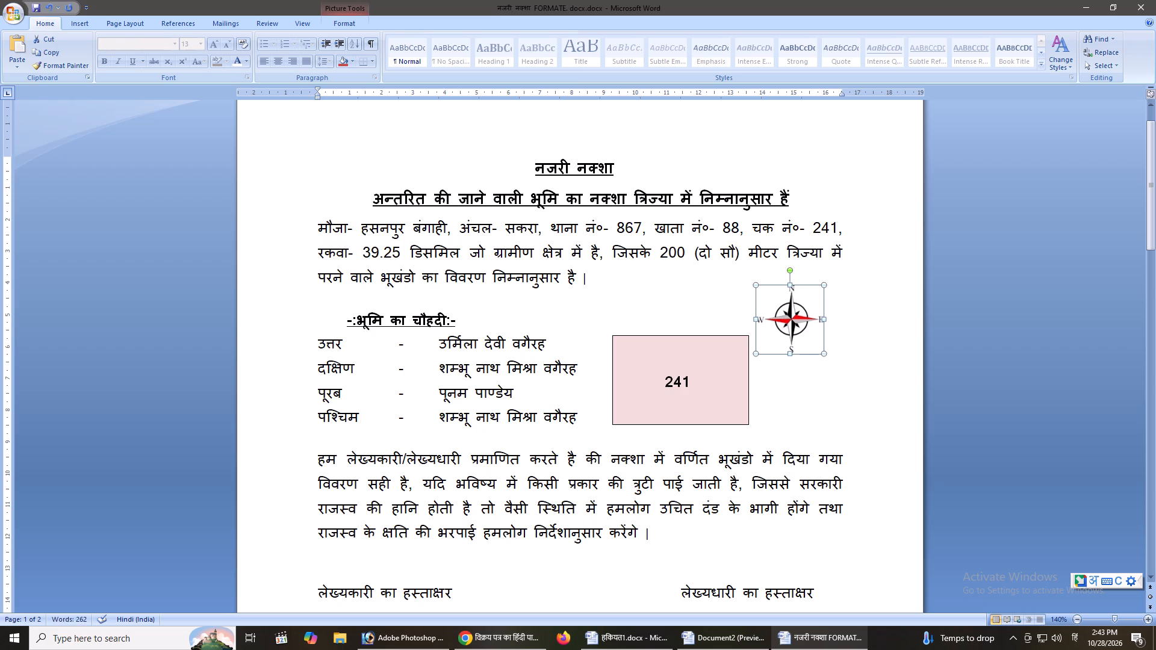
{"action": "key", "text": "Up"}
{"action": "key", "text": "Up"}
{"action": "key", "text": "Up"}
{"action": "key", "text": "Up"}
{"action": "key", "text": "Up"}
{"action": "key", "text": "Up"}
{"action": "key", "text": "Up"}
{"action": "key", "text": "Up"}
{"action": "key", "text": "Up"}
{"action": "left_click", "coordinate": [867, 410]}
Switch the typing input from Hindi to English.
{"action": "scroll", "coordinate": [812, 409], "scroll_direction": "down", "scroll_amount": 1}
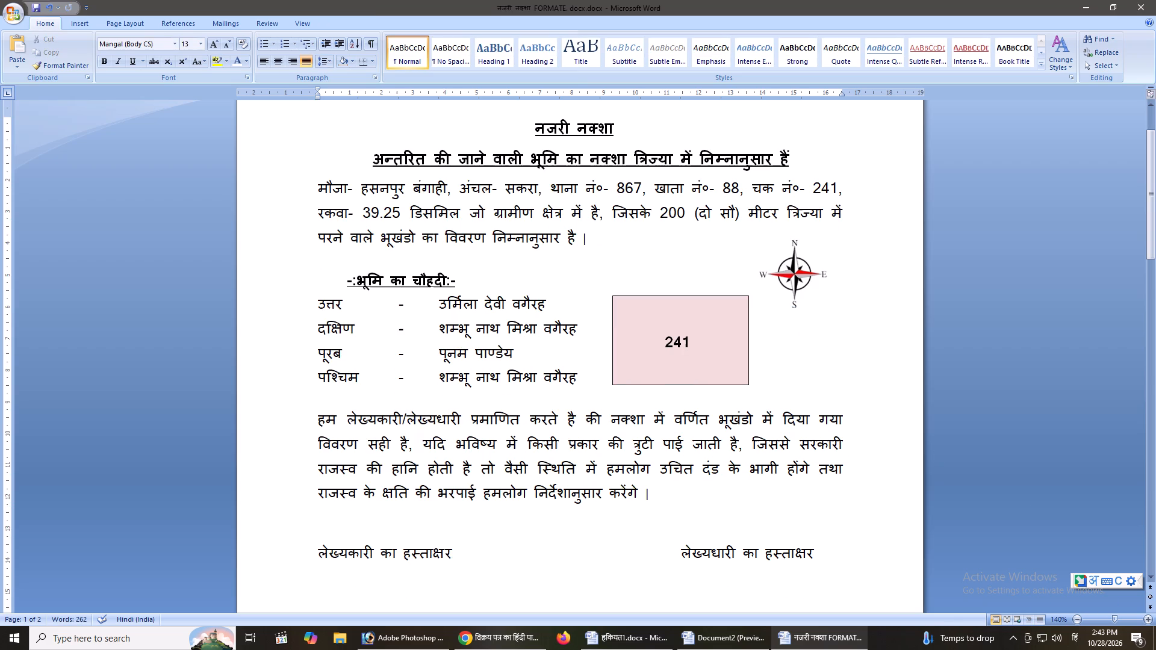
{"action": "key", "text": "F12"}
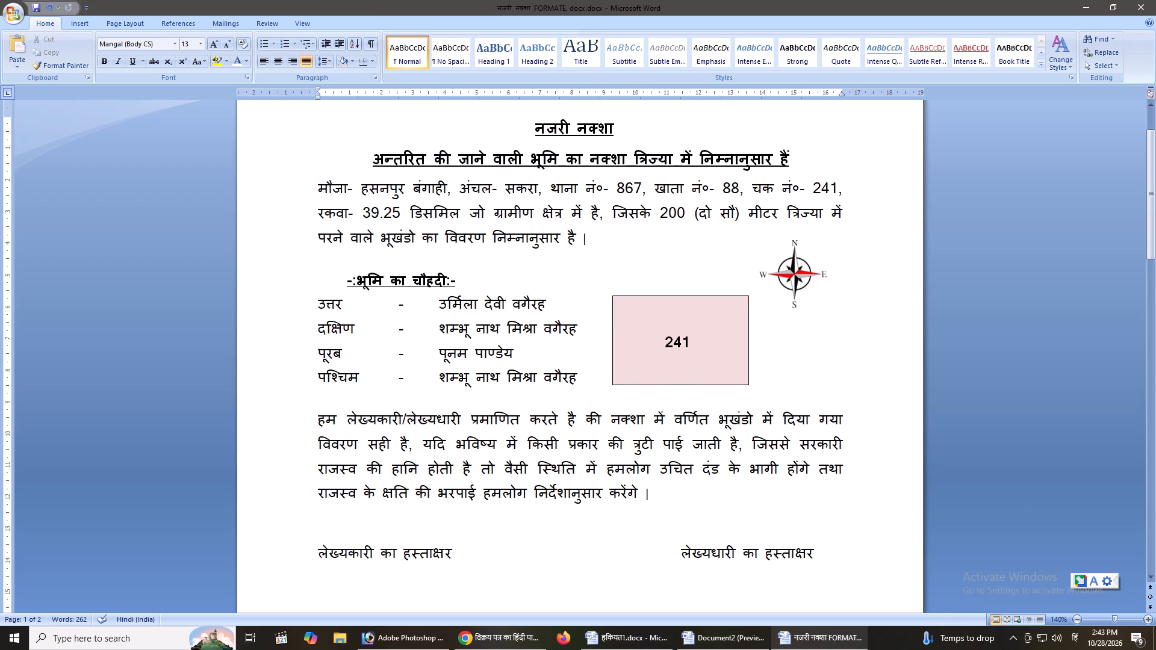
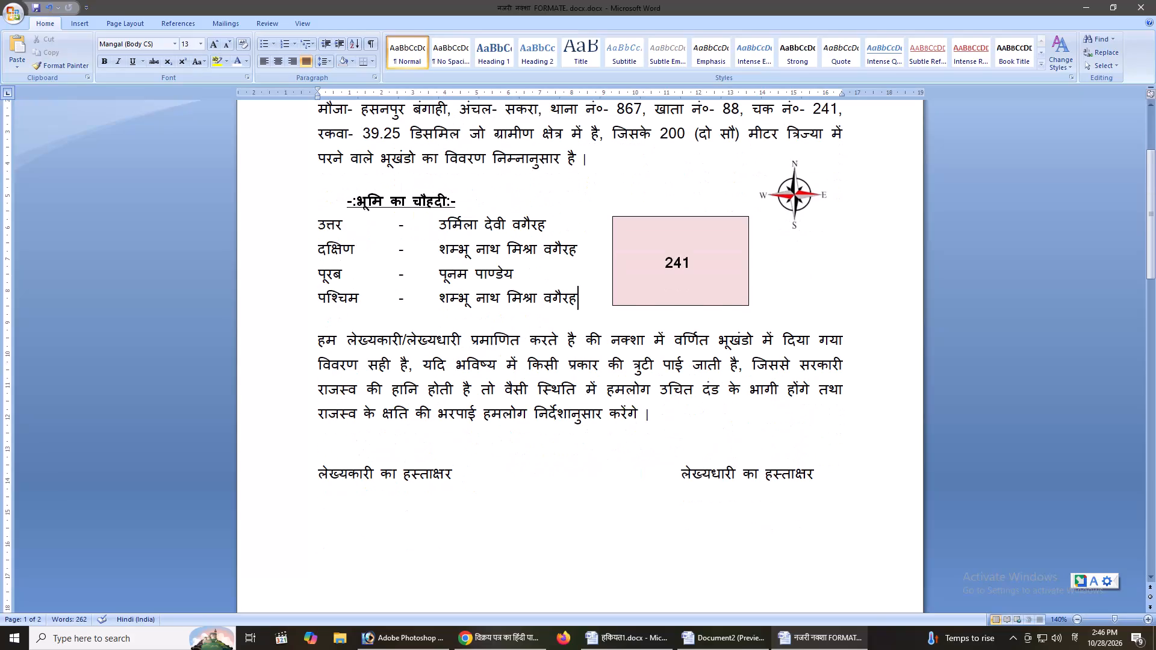
Print the नजरी नक्शा document on the EPSON L3210 Series in grayscale, adjusting the print quality in the printer properties.
{"action": "scroll", "coordinate": [927, 442], "scroll_direction": "up", "scroll_amount": 6}
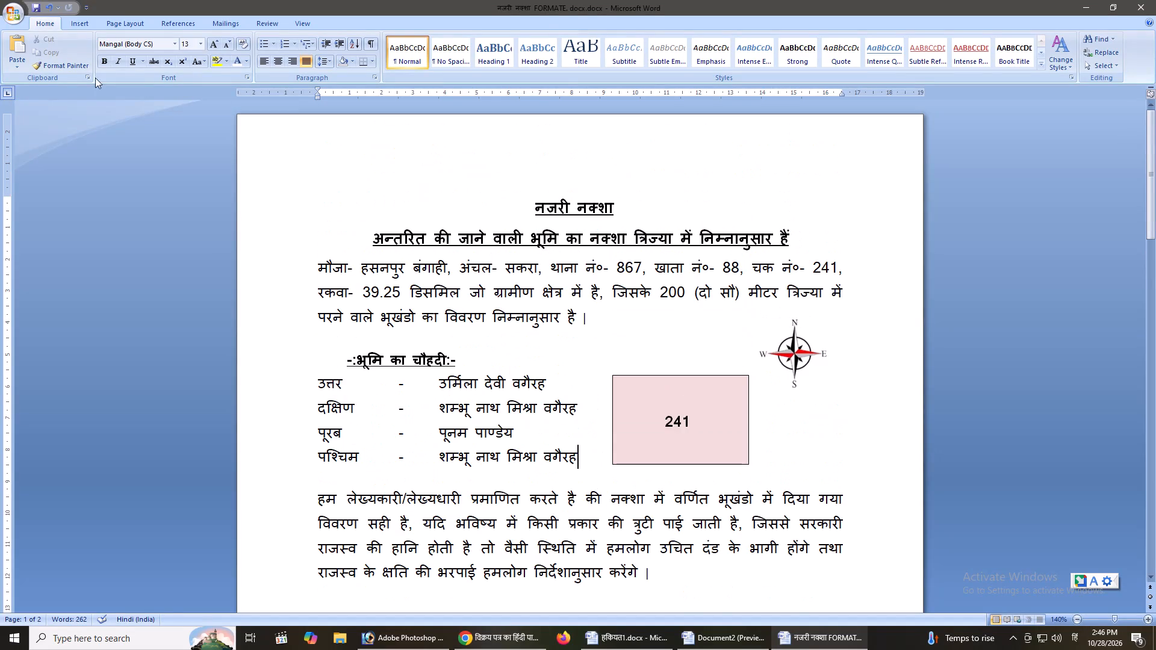
{"action": "key", "text": "ctrl+p"}
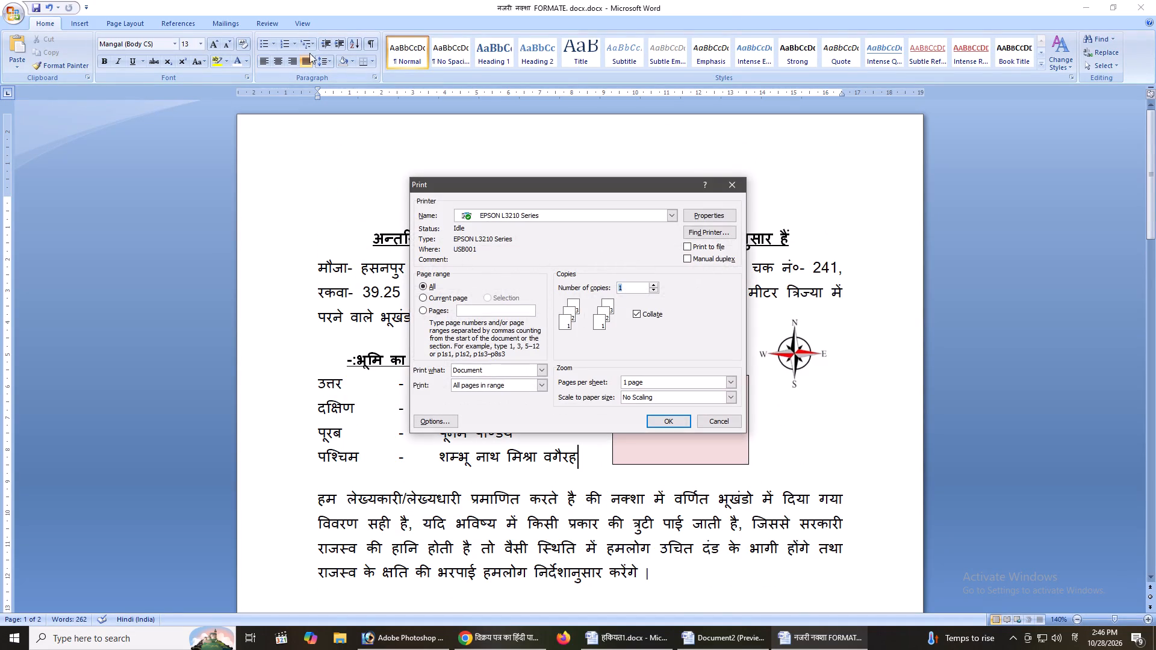
{"action": "left_click", "coordinate": [722, 214]}
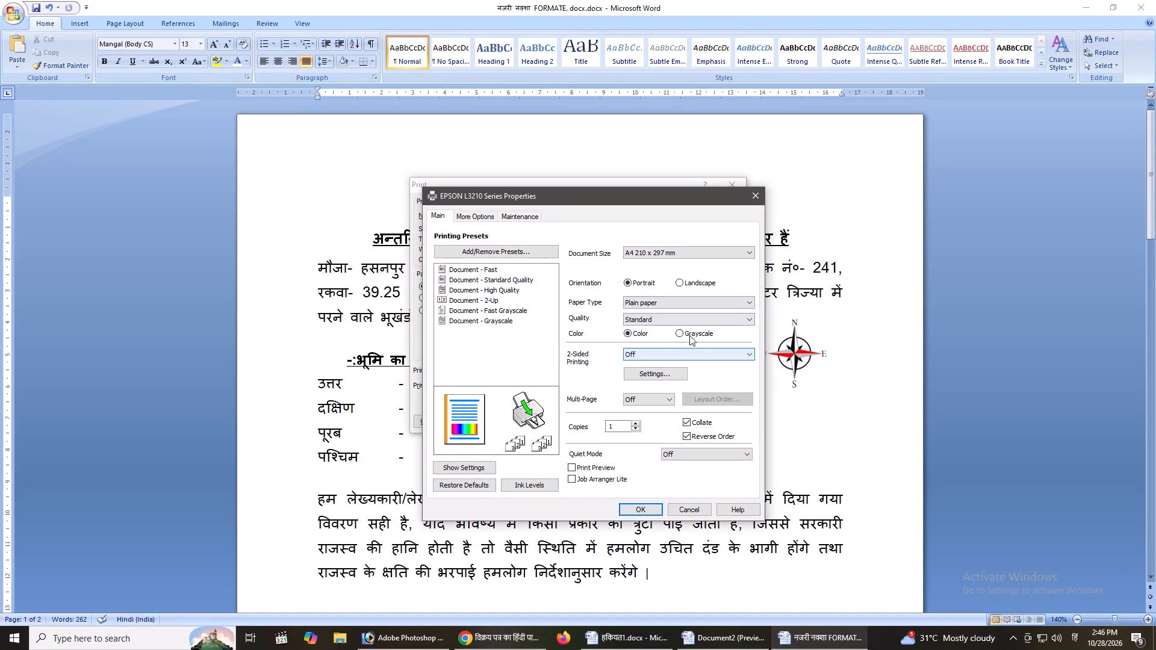
{"action": "left_click", "coordinate": [693, 330]}
{"action": "left_click", "coordinate": [687, 324]}
{"action": "left_click", "coordinate": [674, 359]}
{"action": "key", "text": "Return"}
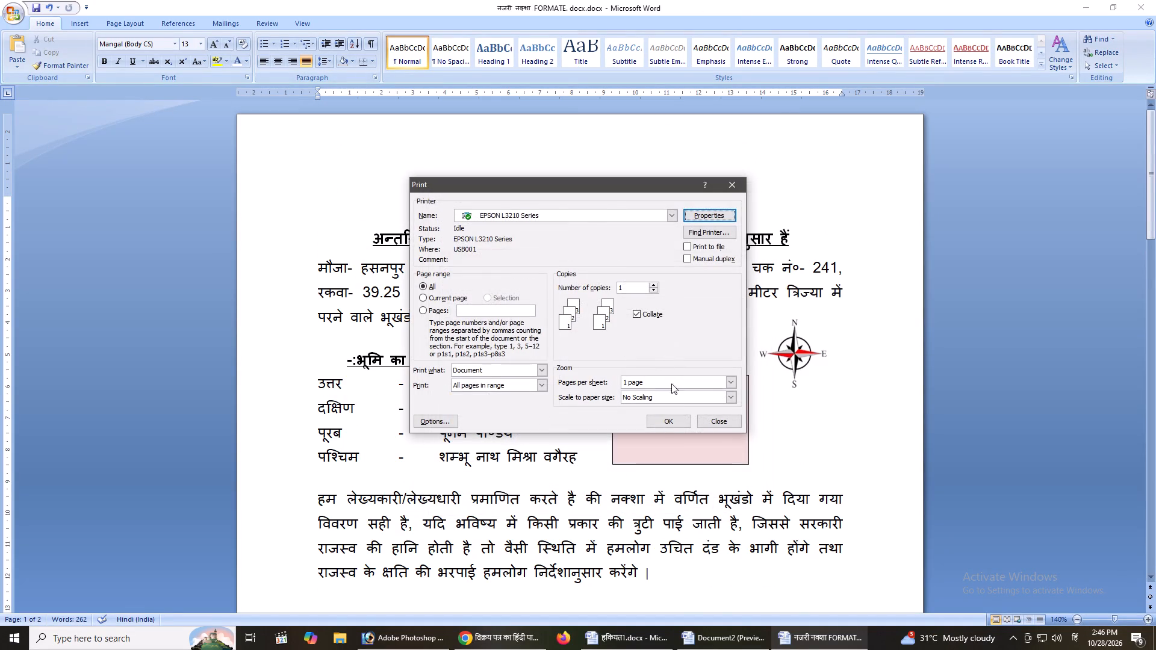
{"action": "left_click", "coordinate": [676, 415]}
{"action": "left_click", "coordinate": [834, 456]}
{"action": "left_click", "coordinate": [838, 462]}
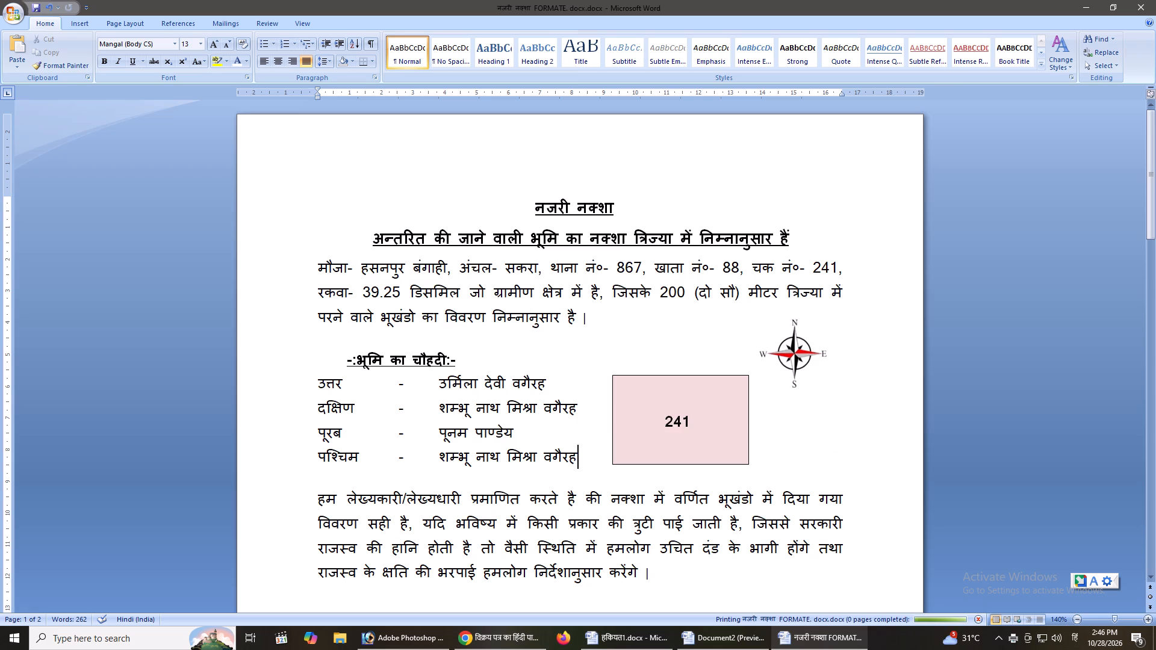
Show the नजरी नक्शा document in print preview with the plot 241 form on page 1 in view.
{"action": "left_click", "coordinate": [11, 23]}
{"action": "left_click", "coordinate": [64, 154]}
{"action": "left_click", "coordinate": [139, 128]}
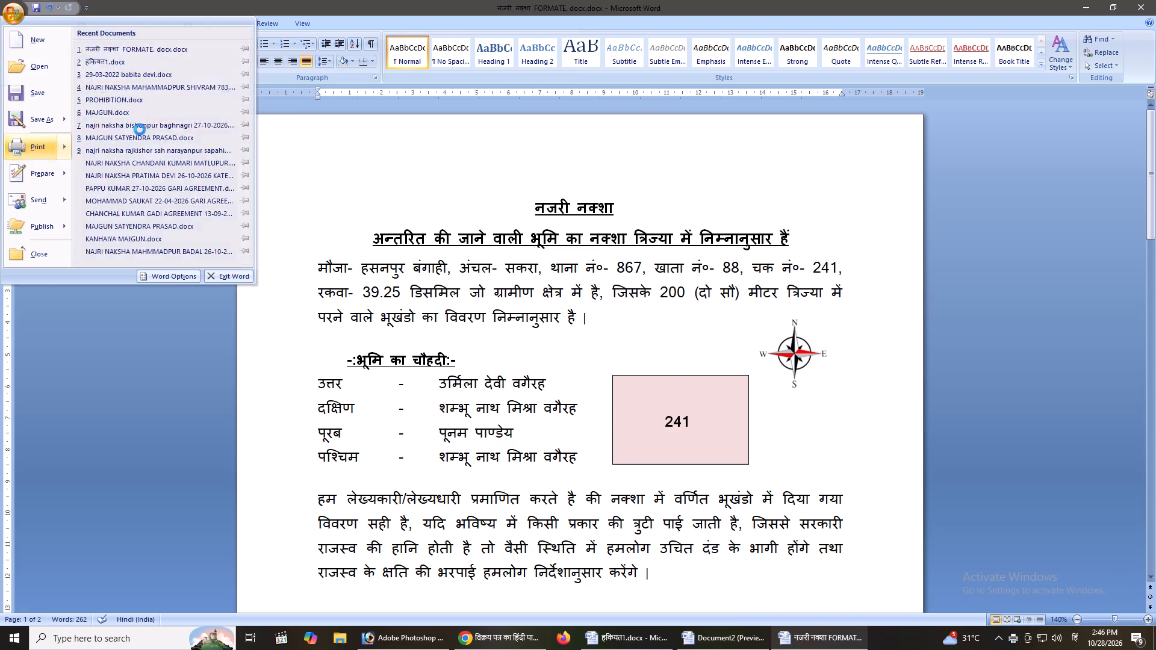
{"action": "scroll", "coordinate": [586, 374], "scroll_direction": "up", "scroll_amount": 4, "text": "ctrl"}
{"action": "scroll", "coordinate": [585, 382], "scroll_direction": "down", "scroll_amount": 1, "text": "ctrl"}
{"action": "scroll", "coordinate": [689, 411], "scroll_direction": "up", "scroll_amount": 2, "text": "ctrl"}
{"action": "scroll", "coordinate": [675, 422], "scroll_direction": "down", "scroll_amount": 2}
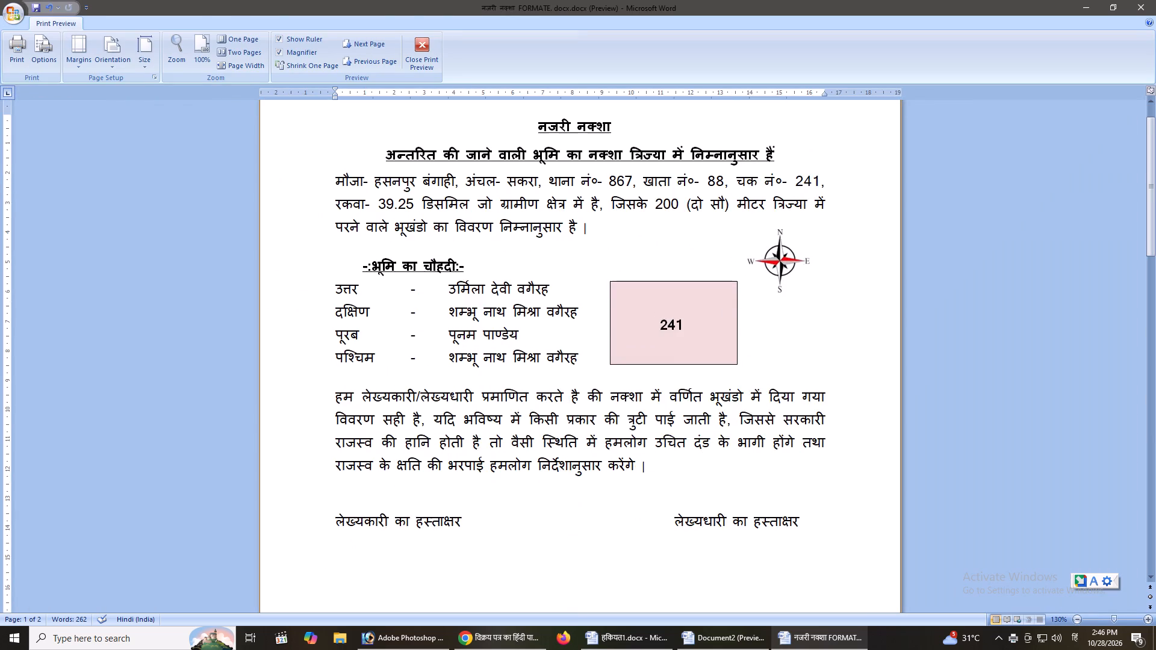
{"action": "scroll", "coordinate": [741, 446], "scroll_direction": "up", "scroll_amount": 1}
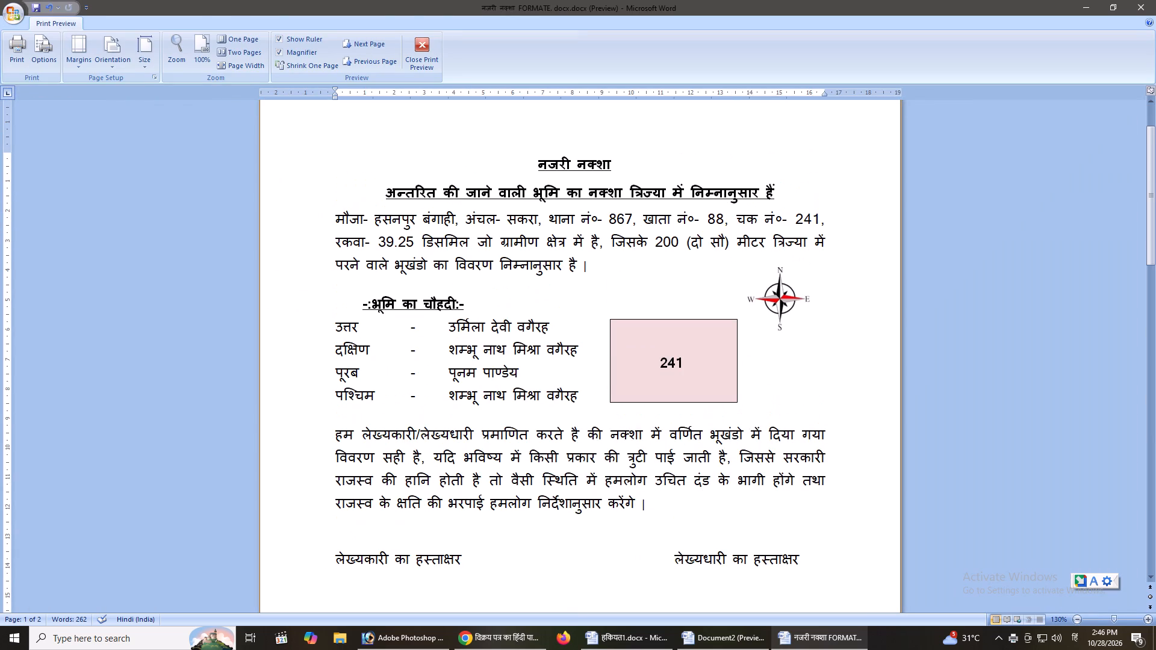
Snip the previewed form from its title through the declaration paragraph and paste it into a new Photoshop document.
{"action": "key", "text": "shift+super+s"}
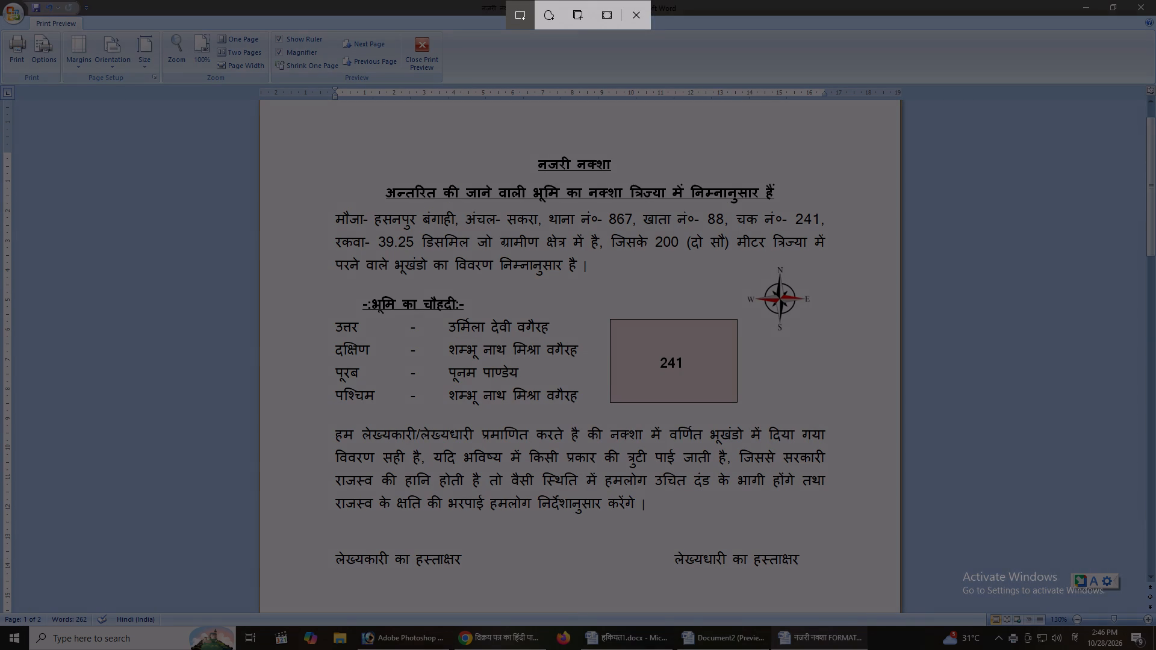
{"action": "left_click_drag", "start_coordinate": [314, 139], "coordinate": [843, 534]}
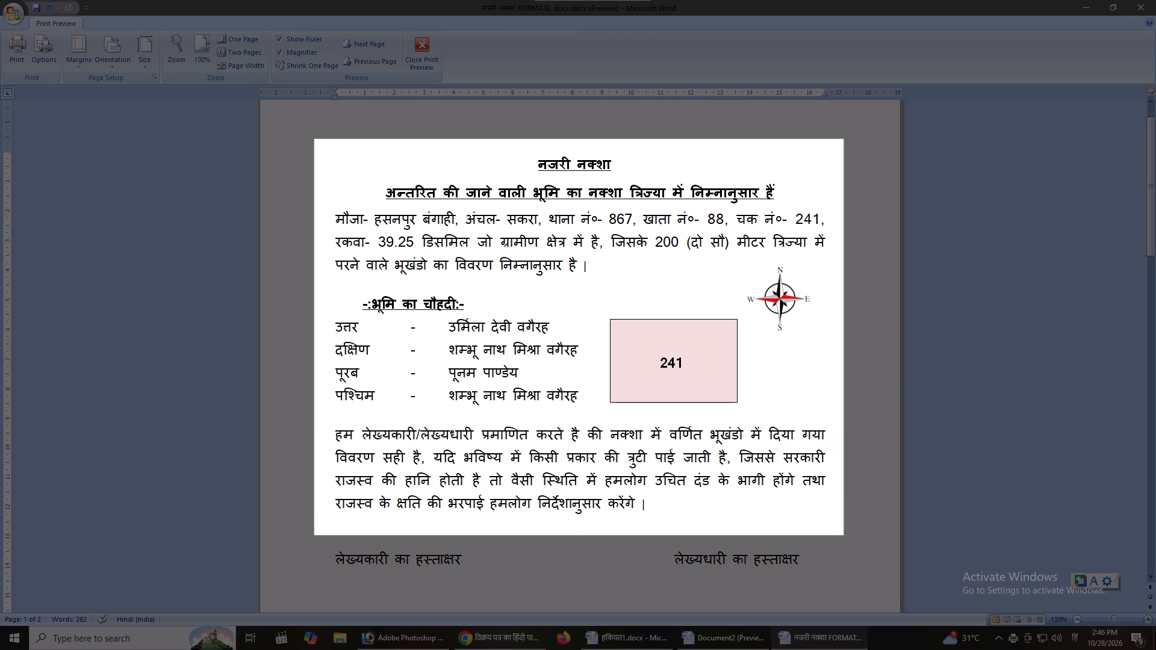
{"action": "left_click_drag", "start_coordinate": [843, 534], "coordinate": [845, 536]}
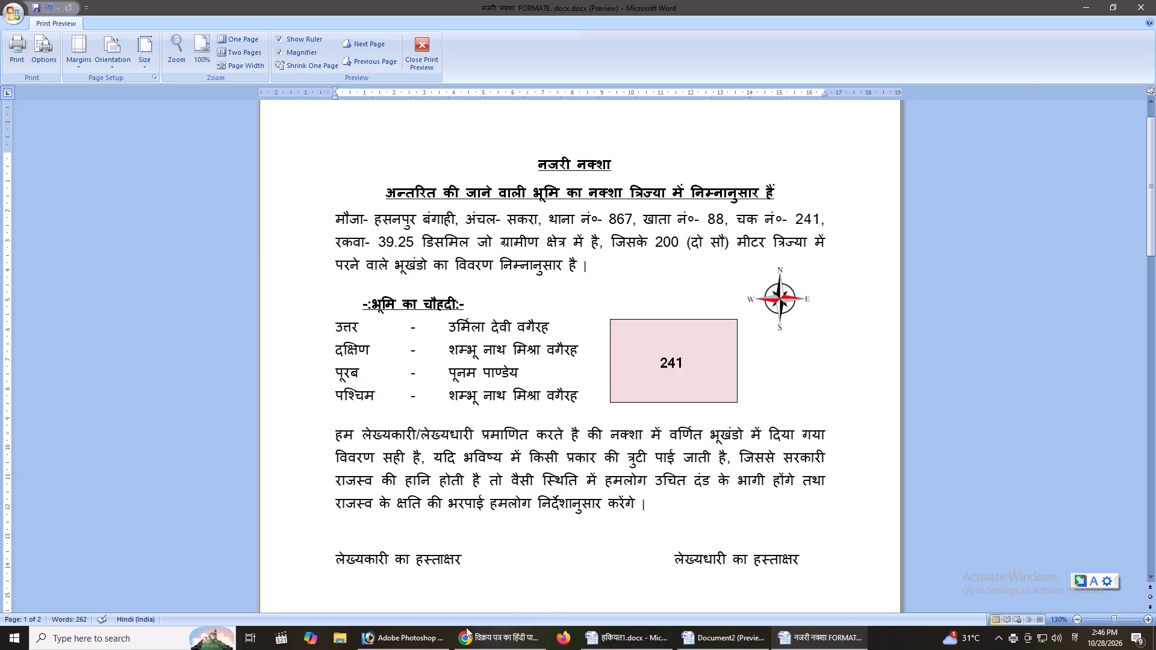
{"action": "left_click", "coordinate": [424, 630]}
{"action": "key", "text": "ctrl+n"}
{"action": "key", "text": "ctrl+Return"}
{"action": "key", "text": "ctrl+v"}
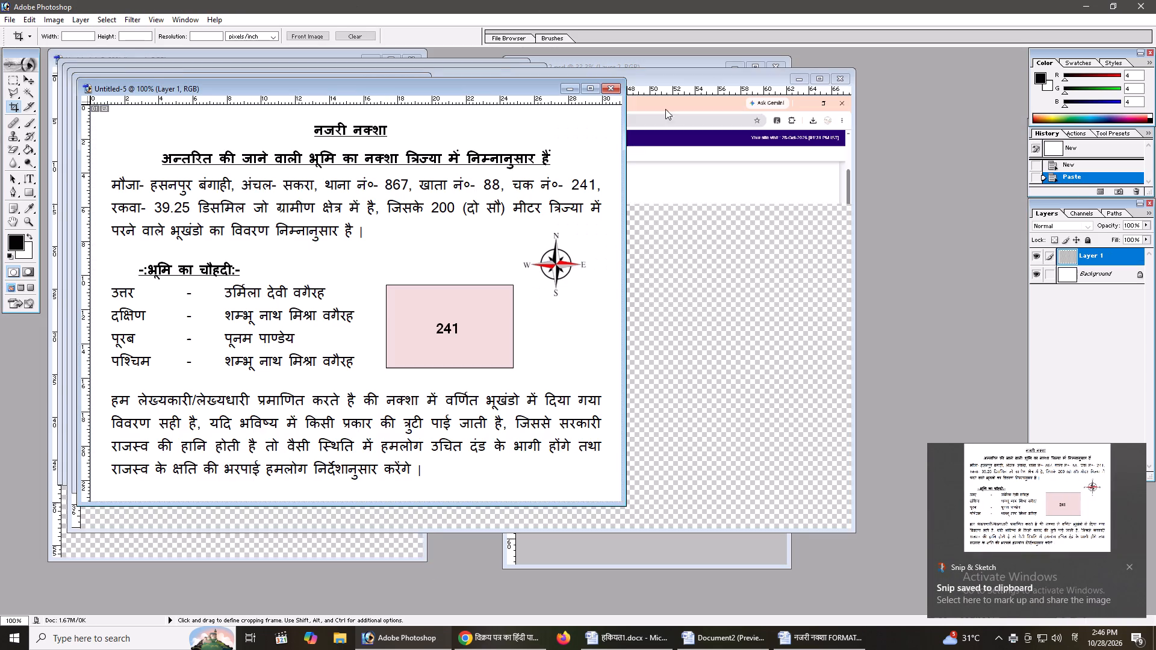
Start saving the pasted image under a new name, entering NAJRI NAKSHA HASANPUR BANGAHI as the file name.
{"action": "left_click", "coordinate": [10, 19]}
{"action": "left_click", "coordinate": [54, 131]}
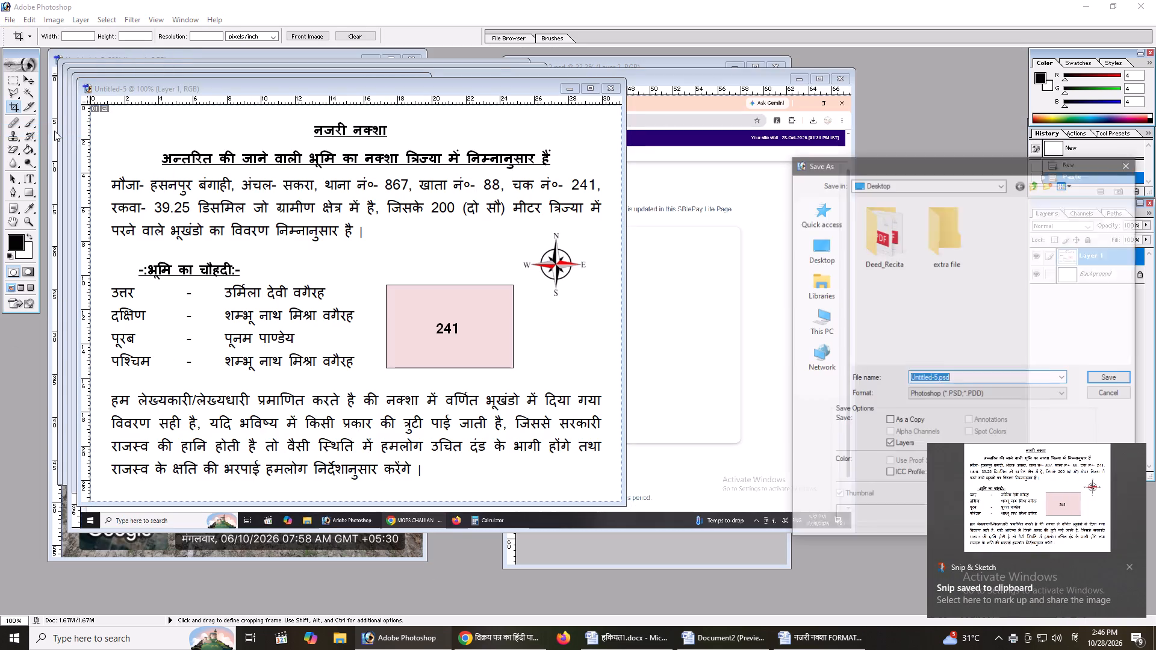
{"action": "key", "text": "BackSpace"}
{"action": "type", "text": "NAJRI"}
{"action": "key", "text": "F12"}
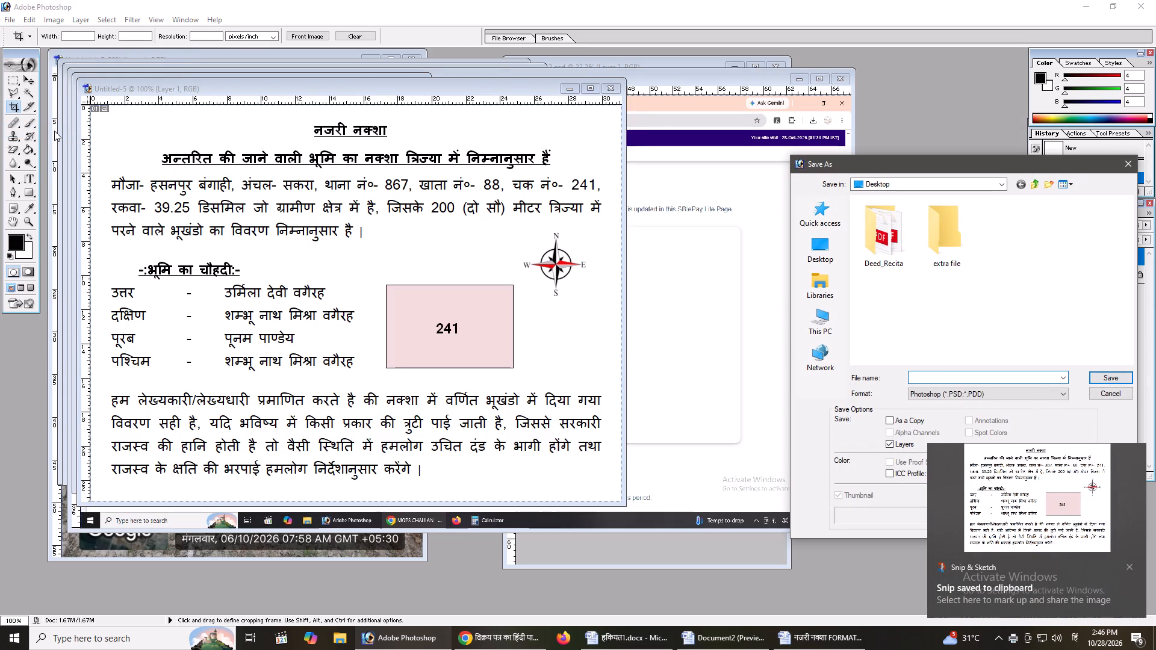
{"action": "type", "text": "NAJRI NA"}
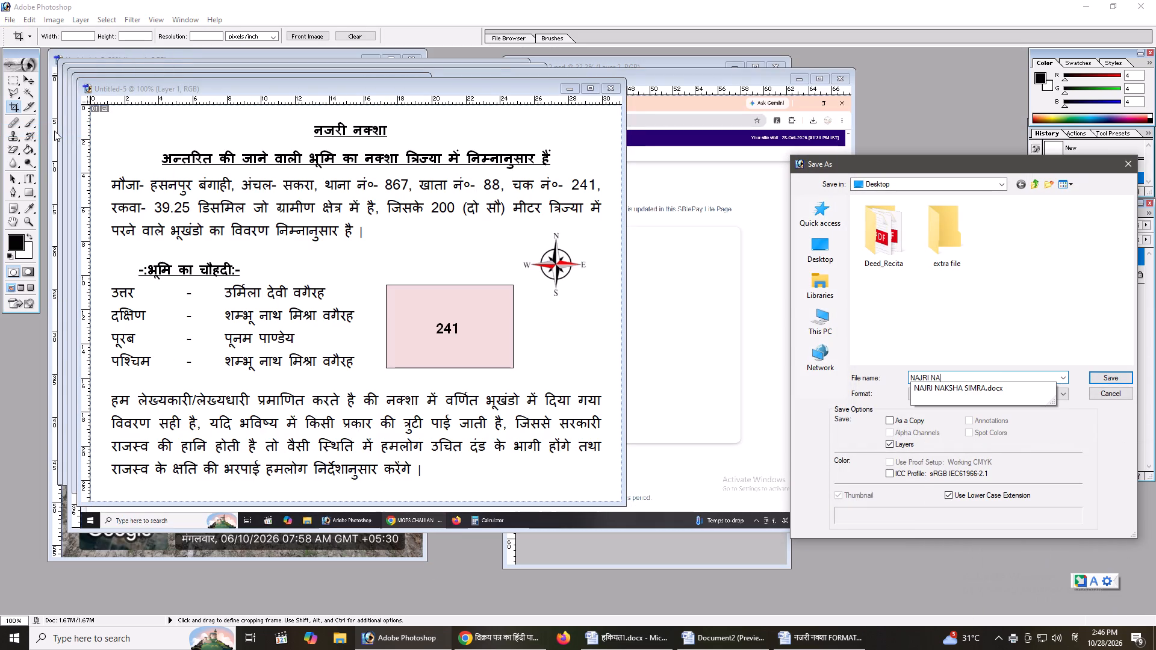
{"action": "type", "text": "SKHA"}
{"action": "key", "text": "BackSpace"}
{"action": "key", "text": "BackSpace"}
{"action": "key", "text": "BackSpace"}
{"action": "key", "text": "BackSpace"}
{"action": "key", "text": "BackSpace"}
{"action": "key", "text": "BackSpace"}
{"action": "key", "text": "BackSpace"}
{"action": "key", "text": "BackSpace"}
{"action": "key", "text": "BackSpace"}
{"action": "key", "text": "BackSpace"}
{"action": "key", "text": "BackSpace"}
{"action": "key", "text": "BackSpace"}
{"action": "key", "text": "BackSpace"}
{"action": "key", "text": "BackSpace"}
{"action": "key", "text": "BackSpace"}
{"action": "key", "text": "BackSpace"}
{"action": "key", "text": "BackSpace"}
{"action": "key", "text": "BackSpace"}
{"action": "key", "text": "BackSpace"}
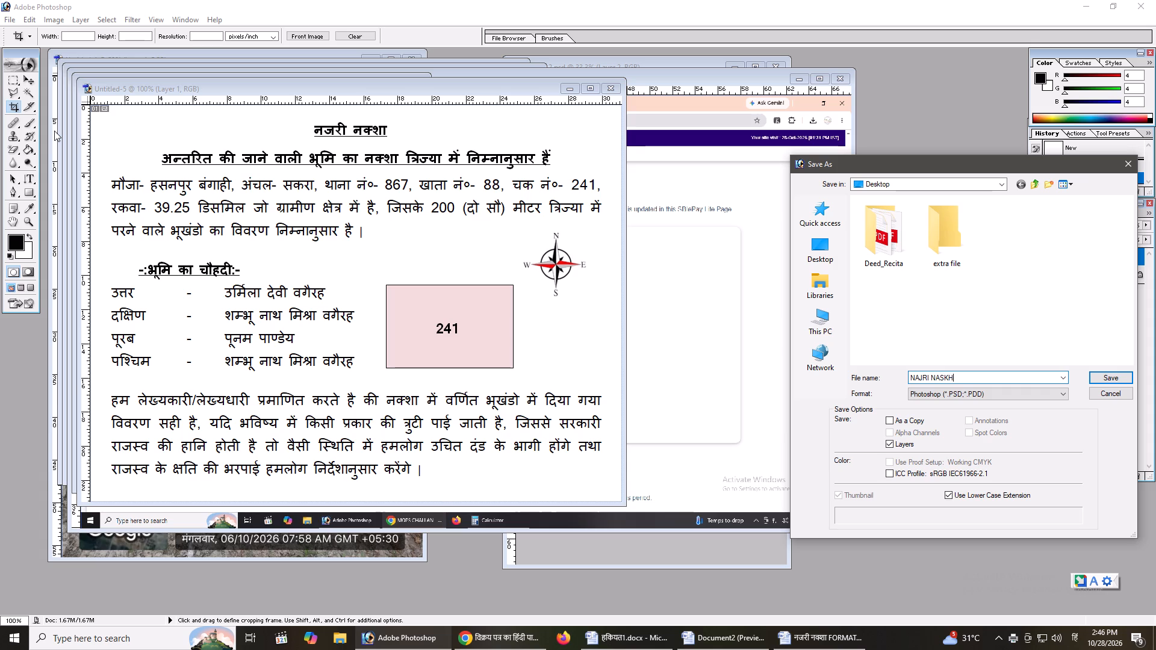
{"action": "type", "text": "NAJRI NAKSHA"}
{"action": "key", "text": "space"}
{"action": "type", "text": "HANA"}
{"action": "key", "text": "BackSpace"}
{"action": "key", "text": "BackSpace"}
{"action": "key", "text": "BackSpace"}
{"action": "key", "text": "BackSpace"}
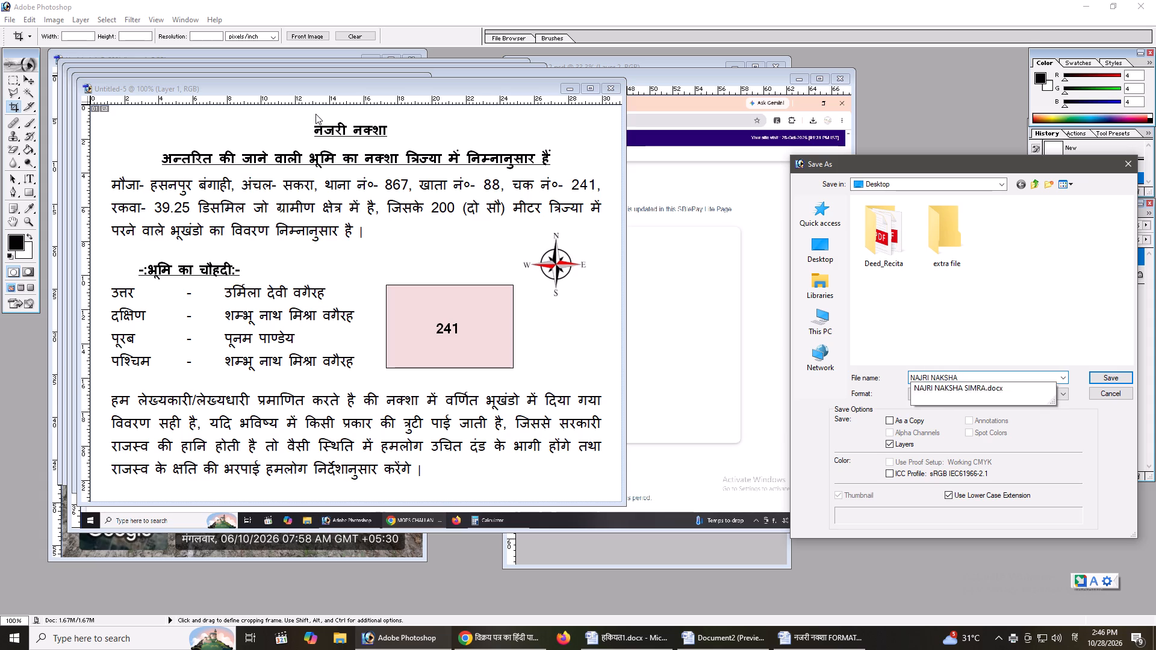
{"action": "type", "text": "HASANPUR BANGAI"}
{"action": "key", "text": "BackSpace"}
{"action": "type", "text": "HI"}
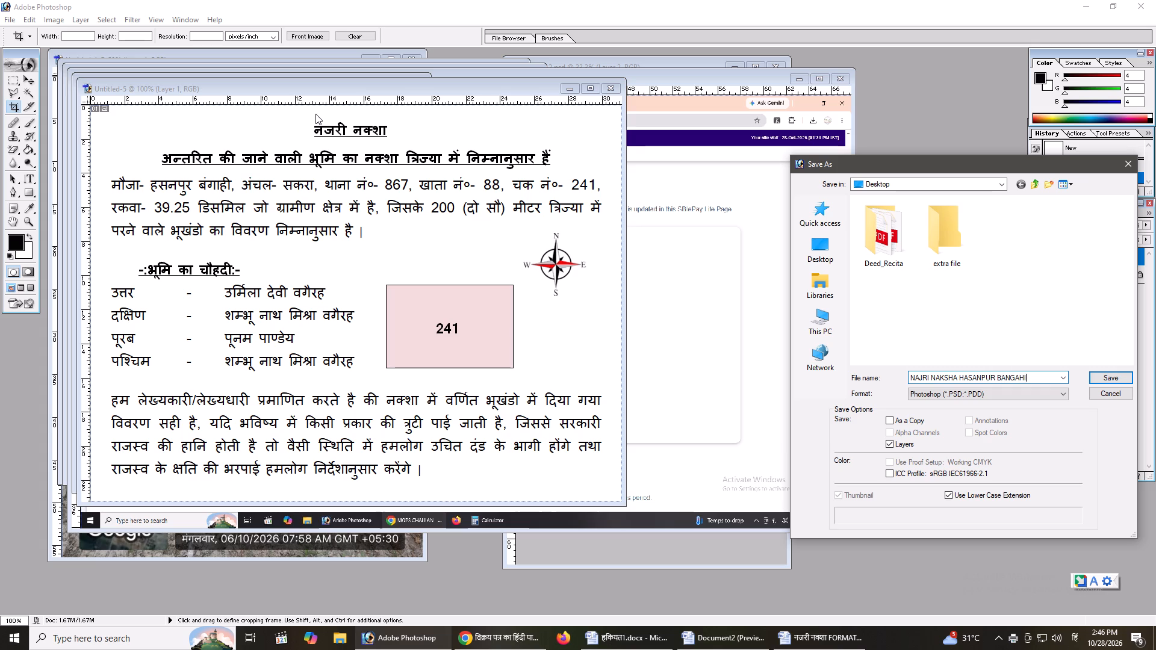
Save the image on the Desktop in JPEG format, adjusting the quality towards the large-file end.
{"action": "left_click", "coordinate": [807, 252]}
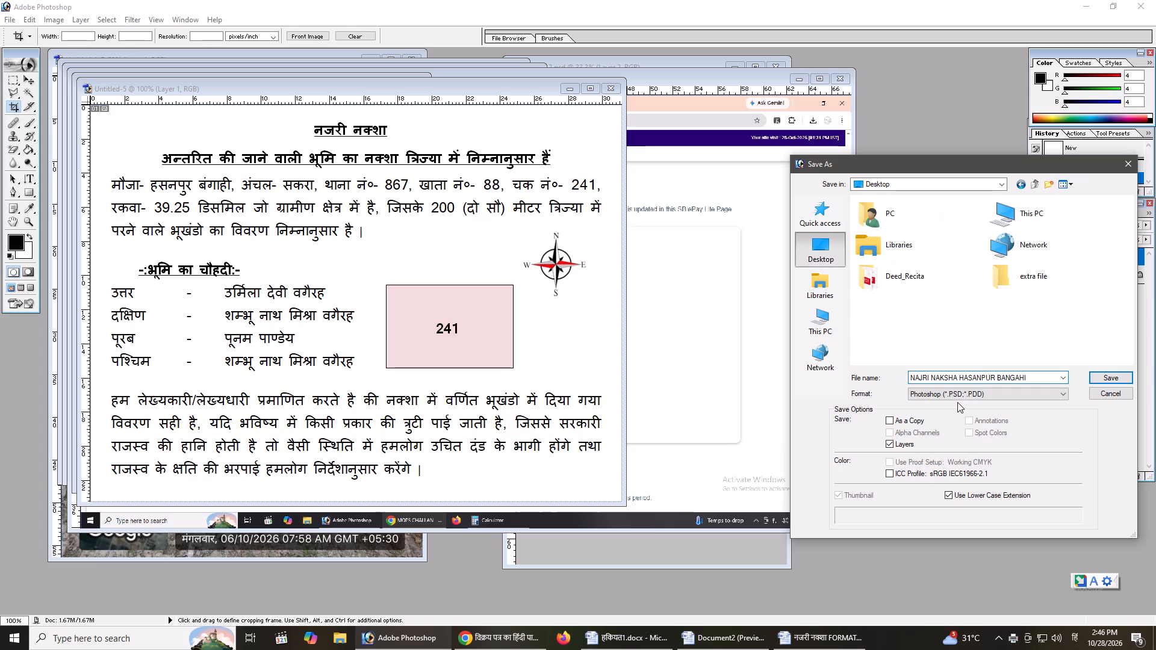
{"action": "left_click", "coordinate": [950, 395]}
{"action": "left_click", "coordinate": [998, 454]}
{"action": "left_click", "coordinate": [1113, 374]}
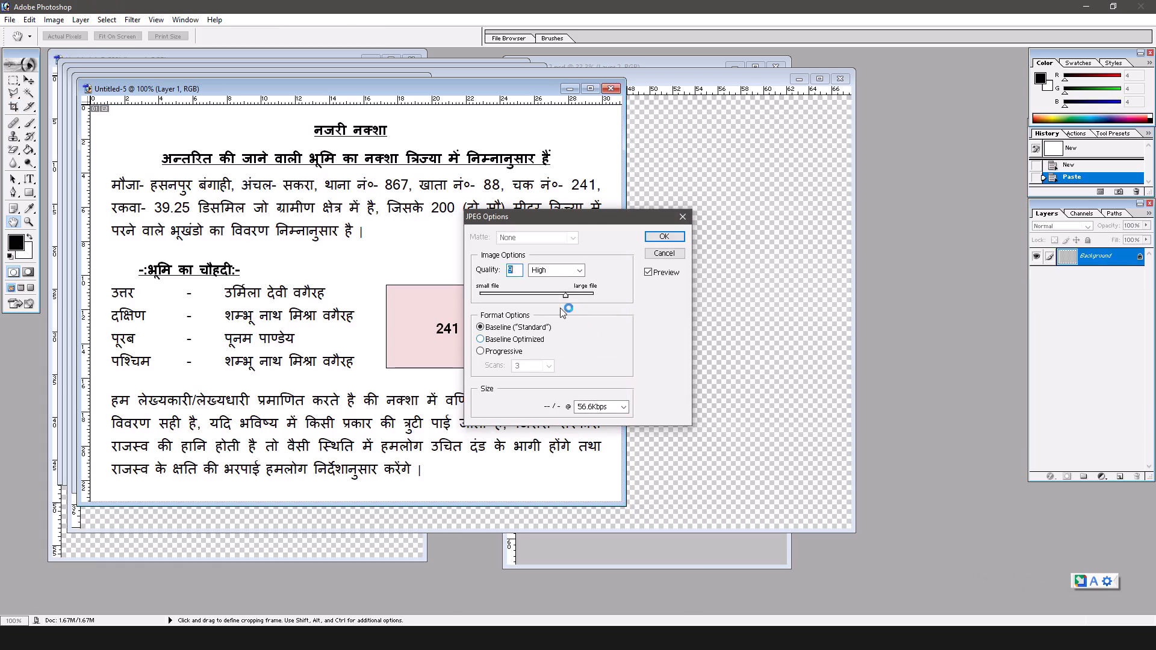
{"action": "left_click_drag", "start_coordinate": [586, 293], "coordinate": [595, 293]}
{"action": "left_click", "coordinate": [591, 293]}
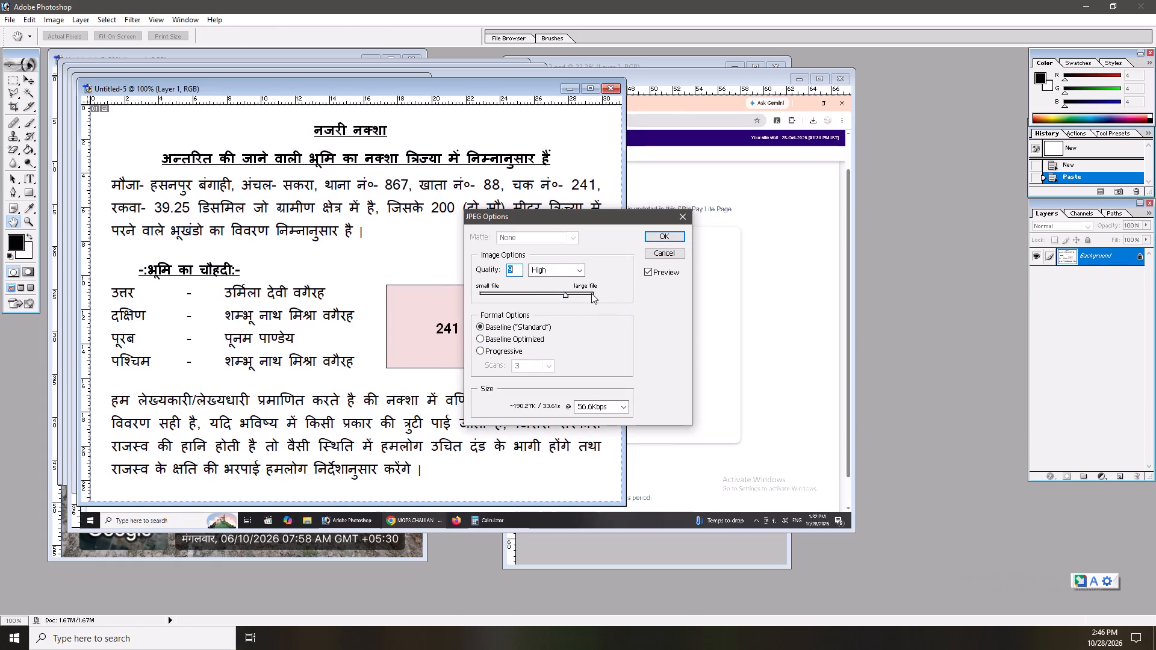
{"action": "key", "text": "Return"}
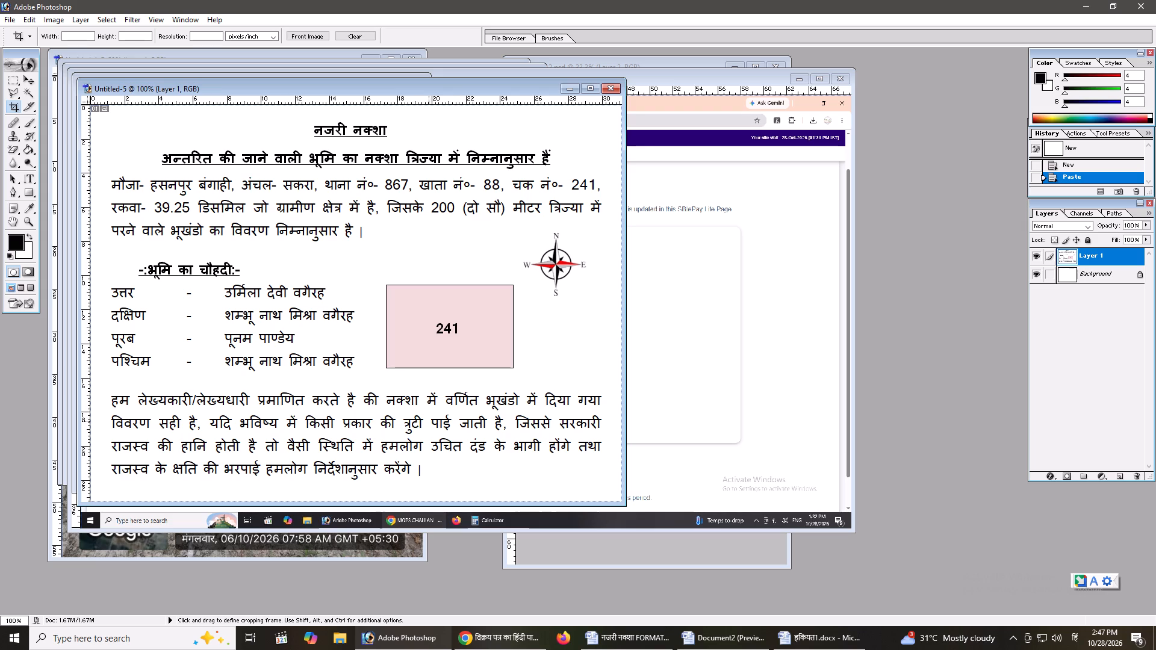
Switch to Document2 in Word and close its print preview.
{"action": "left_click", "coordinate": [700, 634]}
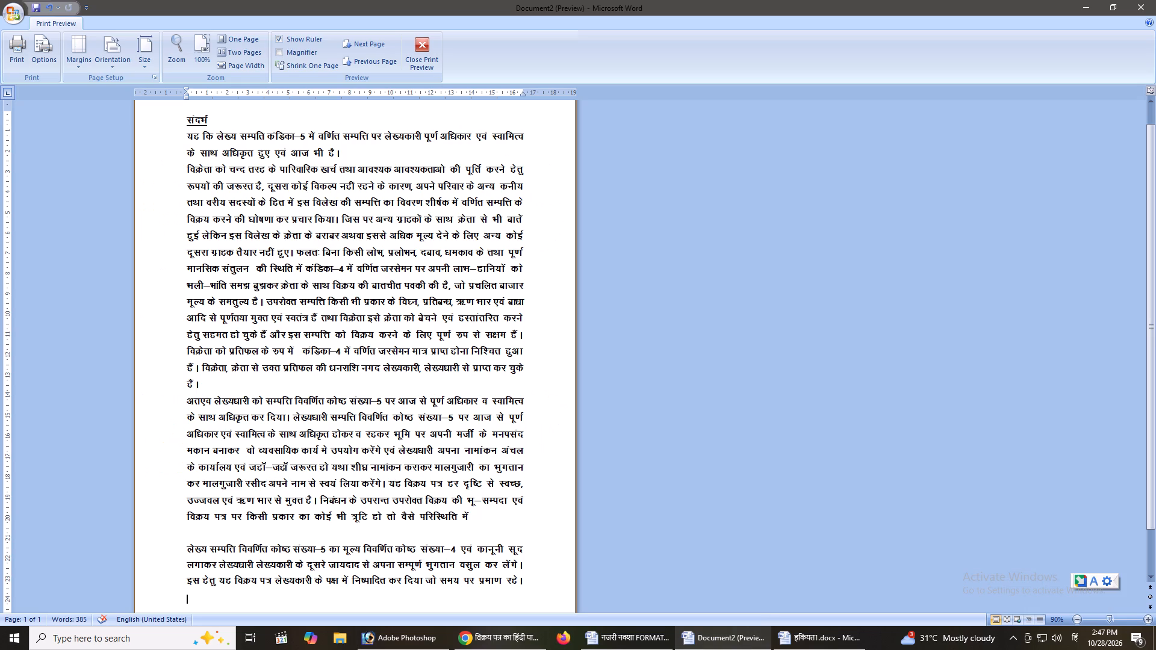
{"action": "left_click", "coordinate": [418, 43]}
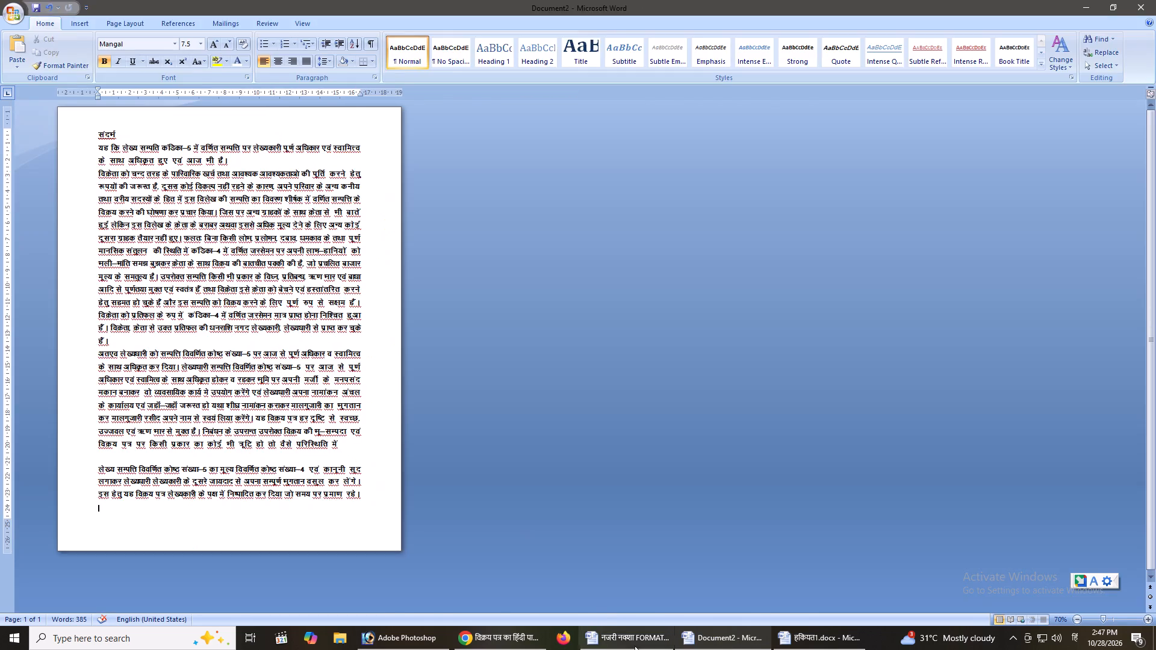
Copy the whole plot 241 form from page 1 of the नजरी नक्शा document and close the print preview.
{"action": "left_click", "coordinate": [635, 646]}
{"action": "left_click_drag", "start_coordinate": [529, 166], "coordinate": [795, 559]}
{"action": "key", "text": "ctrl+c"}
{"action": "scroll", "coordinate": [662, 572], "scroll_direction": "down", "scroll_amount": 1}
{"action": "scroll", "coordinate": [662, 575], "scroll_direction": "up", "scroll_amount": 1}
{"action": "scroll", "coordinate": [661, 579], "scroll_direction": "down", "scroll_amount": 19}
{"action": "scroll", "coordinate": [641, 569], "scroll_direction": "up", "scroll_amount": 5}
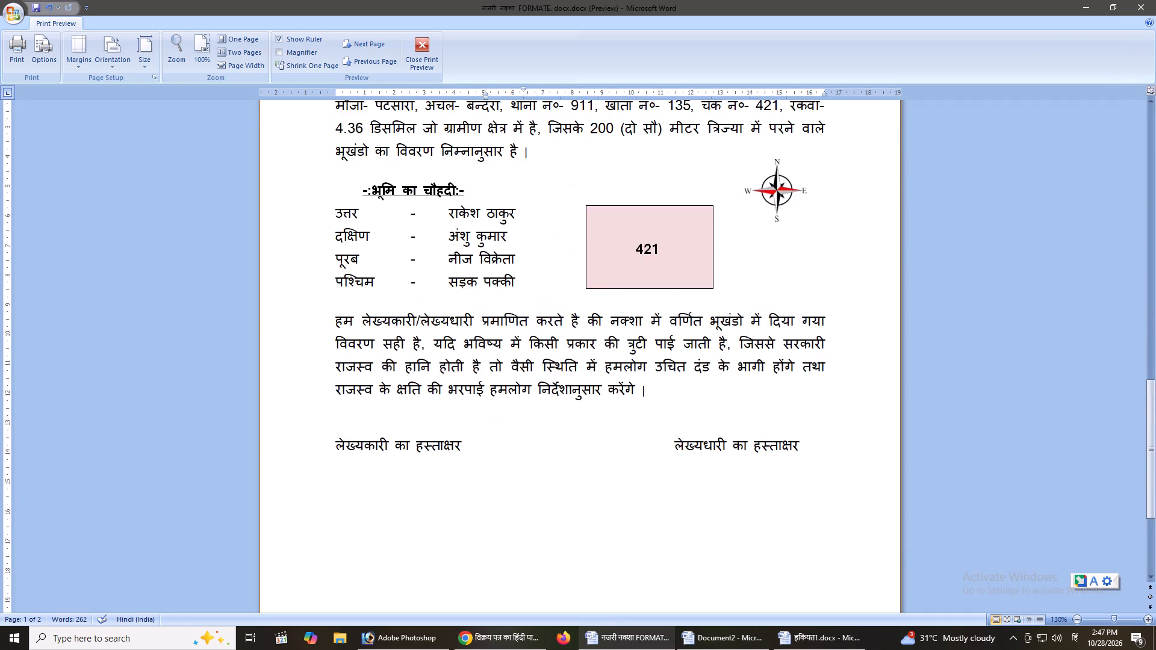
{"action": "scroll", "coordinate": [641, 569], "scroll_direction": "up", "scroll_amount": 5}
{"action": "scroll", "coordinate": [505, 344], "scroll_direction": "up", "scroll_amount": 4}
{"action": "left_click", "coordinate": [420, 43]}
{"action": "scroll", "coordinate": [603, 420], "scroll_direction": "up", "scroll_amount": 2}
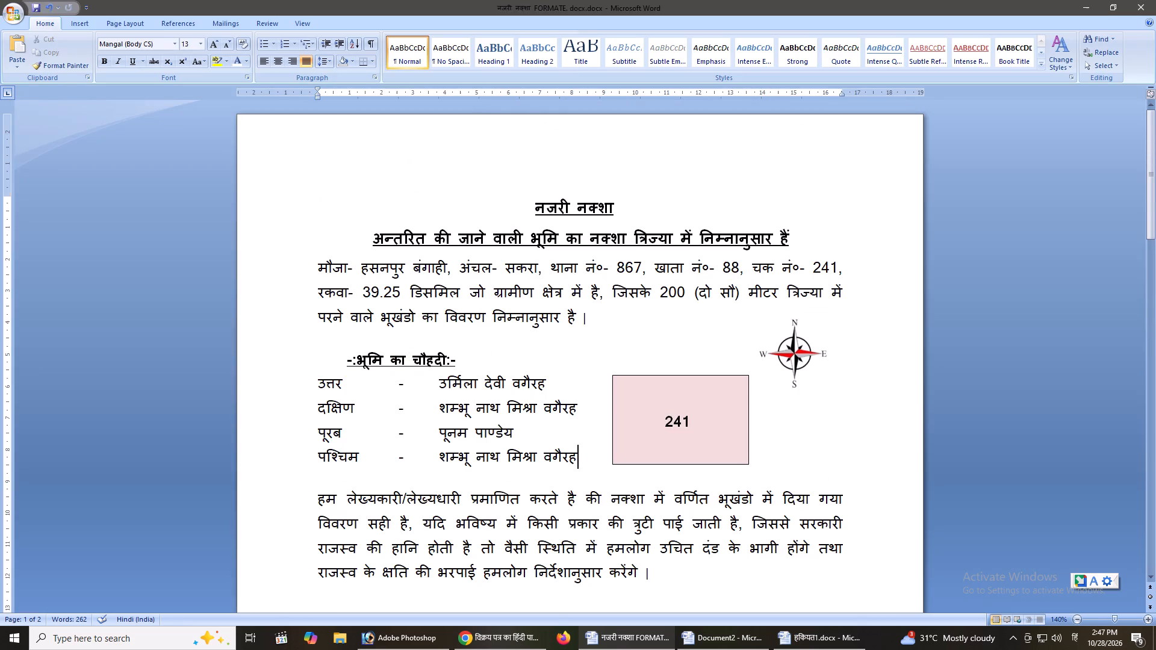
Replace the entire plot 421 form on page 2 with the copied plot 241 form.
{"action": "scroll", "coordinate": [603, 421], "scroll_direction": "down", "scroll_amount": 15}
{"action": "scroll", "coordinate": [438, 414], "scroll_direction": "down", "scroll_amount": 4}
{"action": "left_click_drag", "start_coordinate": [516, 347], "coordinate": [812, 608]}
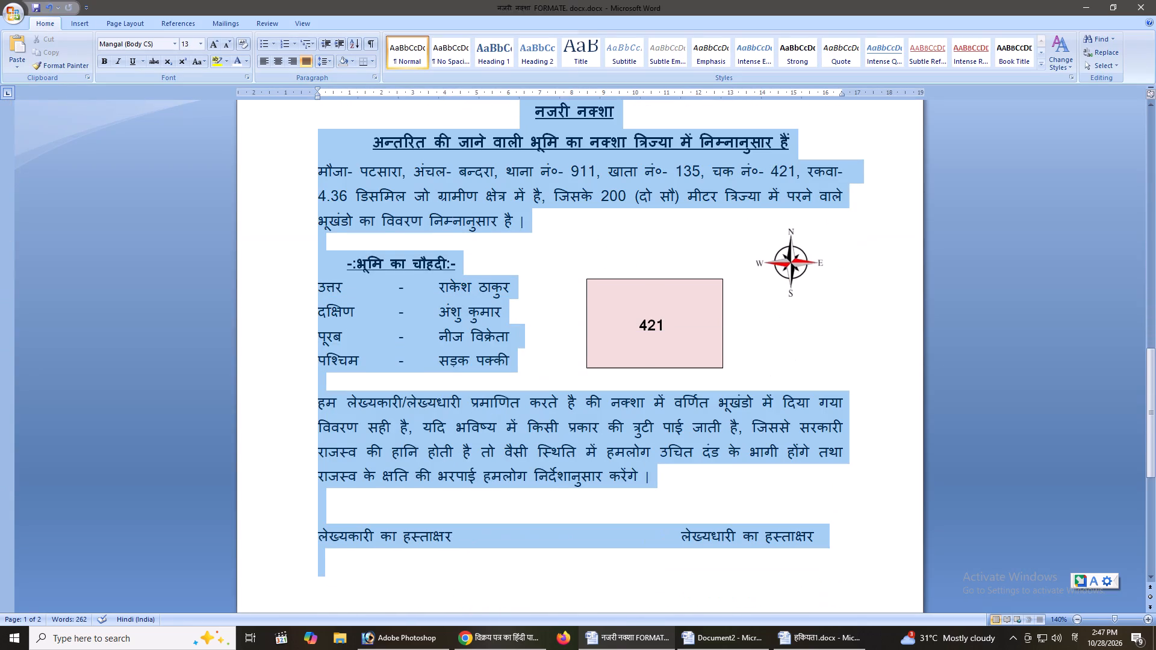
{"action": "left_click_drag", "start_coordinate": [812, 608], "coordinate": [828, 539]}
{"action": "key", "text": "ctrl+v"}
{"action": "scroll", "coordinate": [709, 499], "scroll_direction": "up", "scroll_amount": 4}
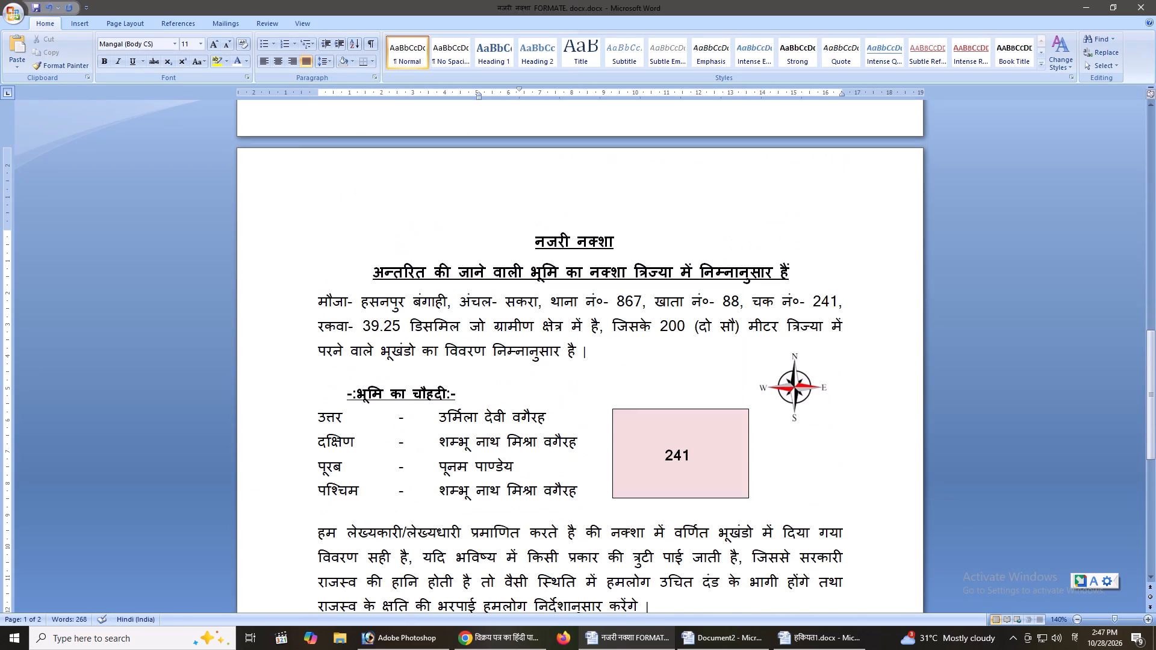
{"action": "scroll", "coordinate": [705, 496], "scroll_direction": "up", "scroll_amount": 2}
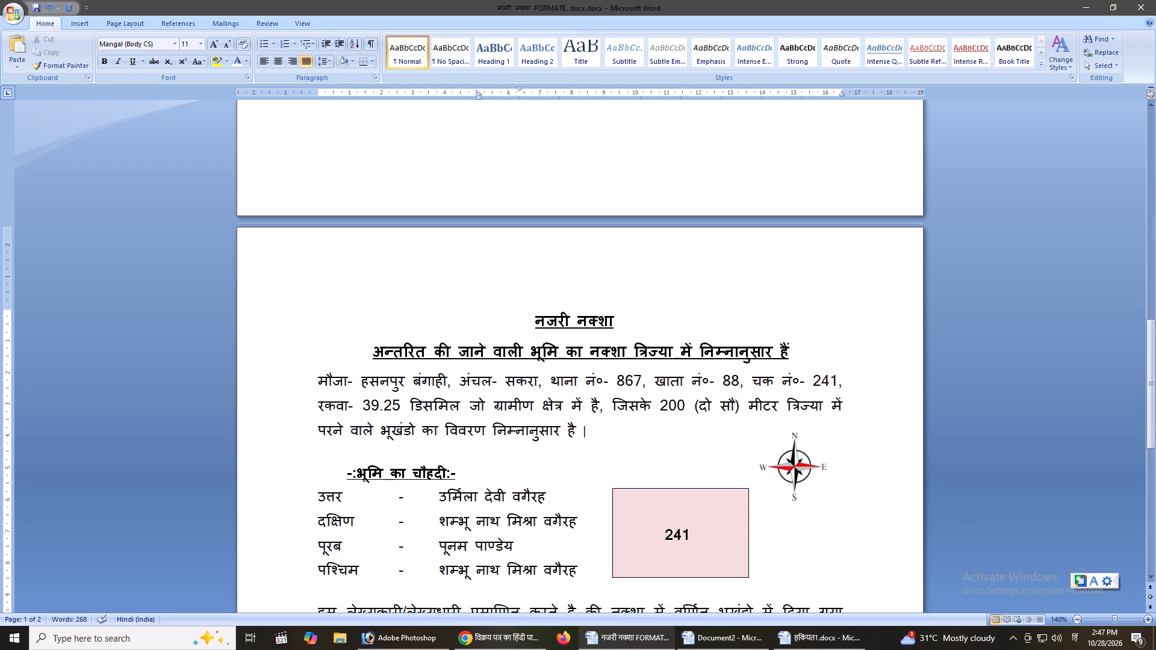
{"action": "scroll", "coordinate": [464, 429], "scroll_direction": "up", "scroll_amount": 2, "text": "ctrl"}
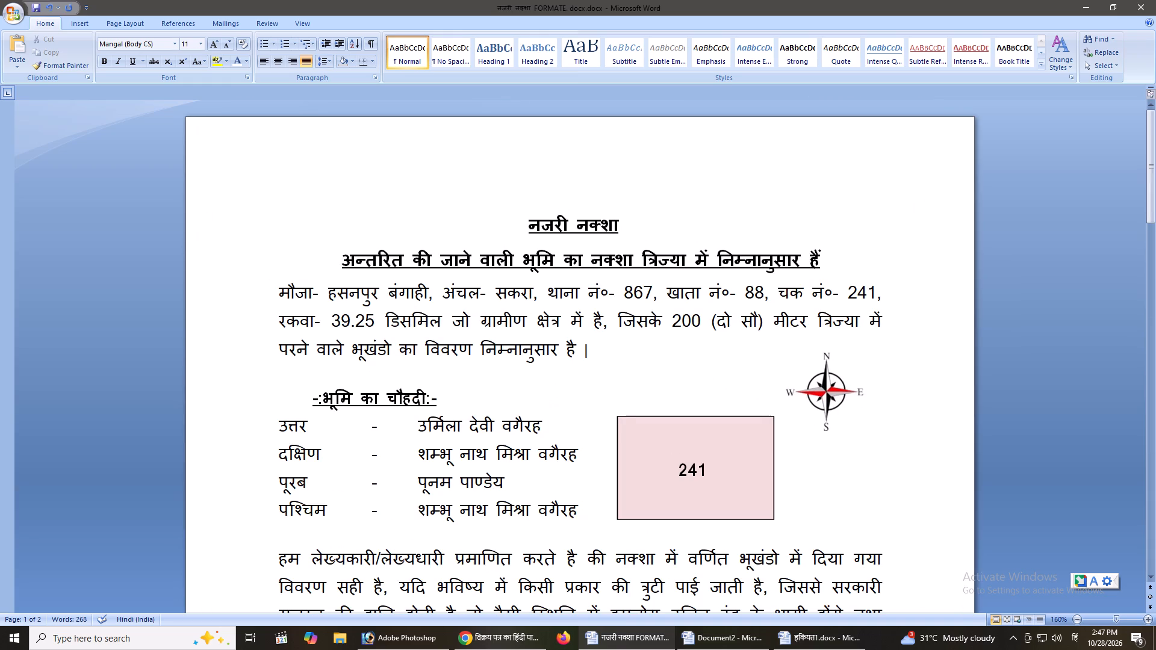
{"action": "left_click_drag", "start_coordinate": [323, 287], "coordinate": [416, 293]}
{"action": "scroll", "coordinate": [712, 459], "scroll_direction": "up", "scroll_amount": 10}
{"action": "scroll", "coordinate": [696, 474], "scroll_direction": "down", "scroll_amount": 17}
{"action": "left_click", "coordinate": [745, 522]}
Replace the मौजा name in the page 2 form with महमदपुर धर्म उर्फ़ मरुआहा.
{"action": "scroll", "coordinate": [750, 530], "scroll_direction": "down", "scroll_amount": 2}
{"action": "scroll", "coordinate": [753, 535], "scroll_direction": "up", "scroll_amount": 1}
{"action": "scroll", "coordinate": [753, 535], "scroll_direction": "down", "scroll_amount": 2}
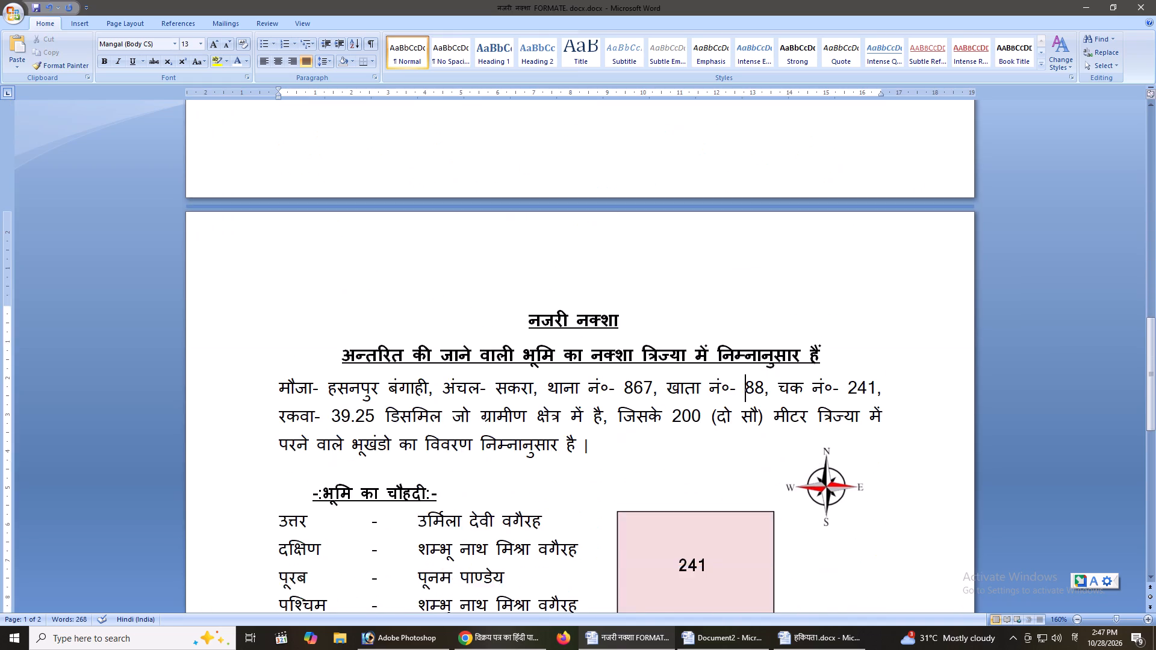
{"action": "scroll", "coordinate": [465, 417], "scroll_direction": "down", "scroll_amount": 1}
{"action": "left_click_drag", "start_coordinate": [326, 347], "coordinate": [427, 347]}
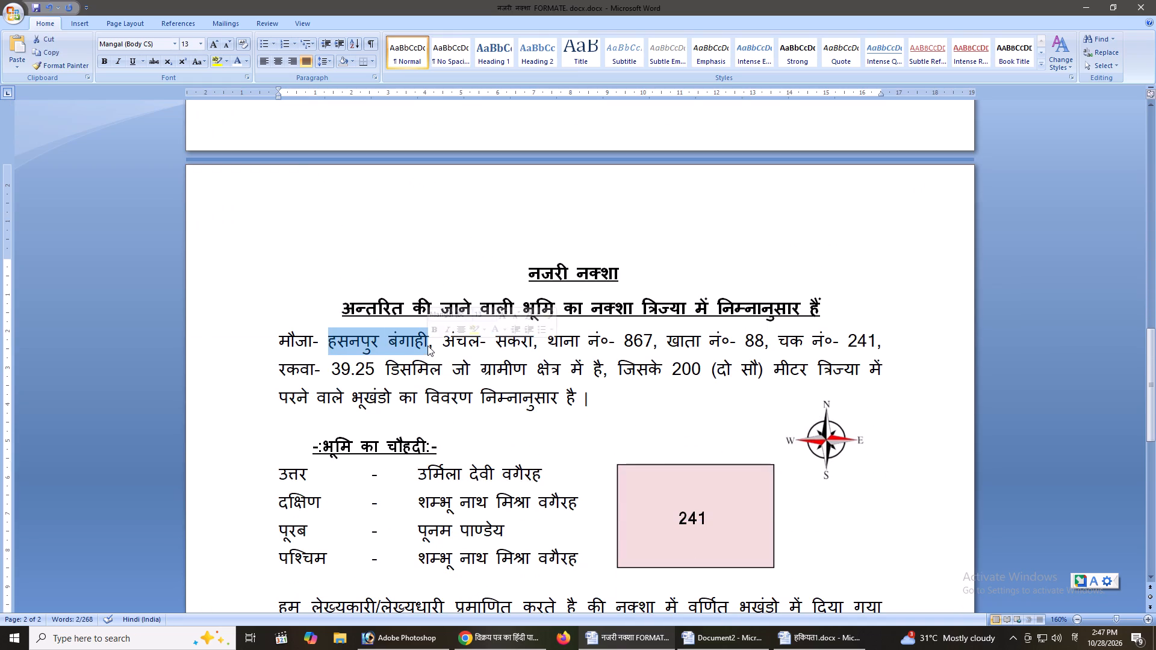
{"action": "key", "text": "F12"}
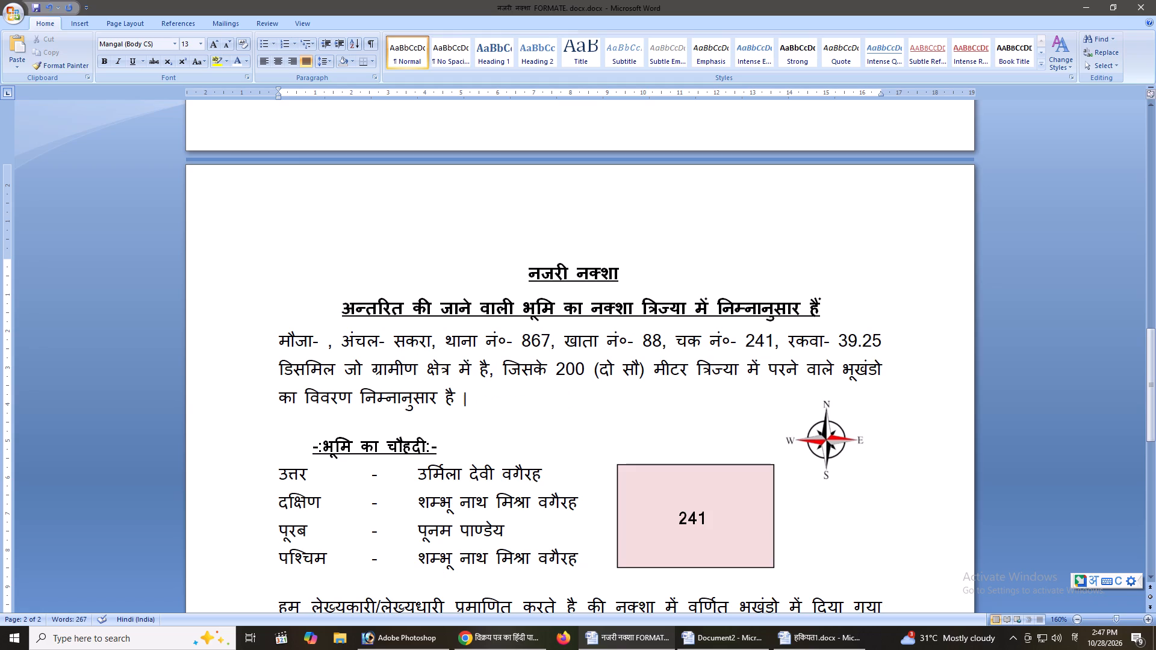
{"action": "type", "text": "MAHAMD"}
{"action": "key", "text": "BackSpace"}
{"action": "type", "text": "ADPUR"}
{"action": "key", "text": "space"}
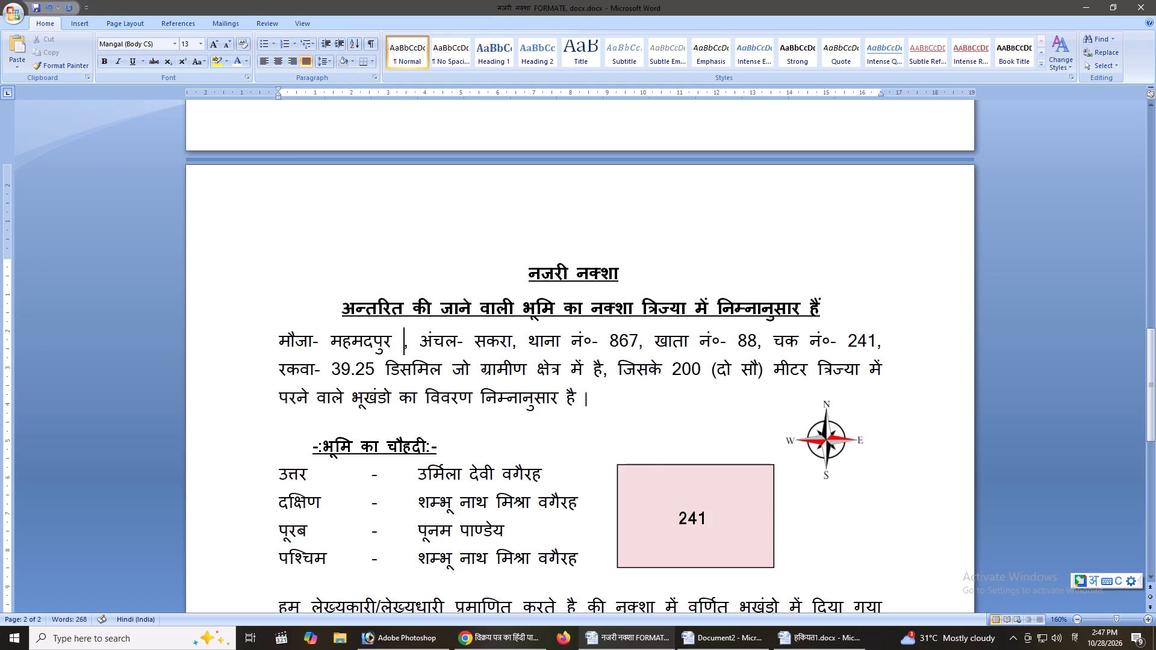
{"action": "type", "text": "DHARM"}
{"action": "key", "text": "space"}
{"action": "type", "text": "U"}
{"action": "type", "text": "RF MARUA"}
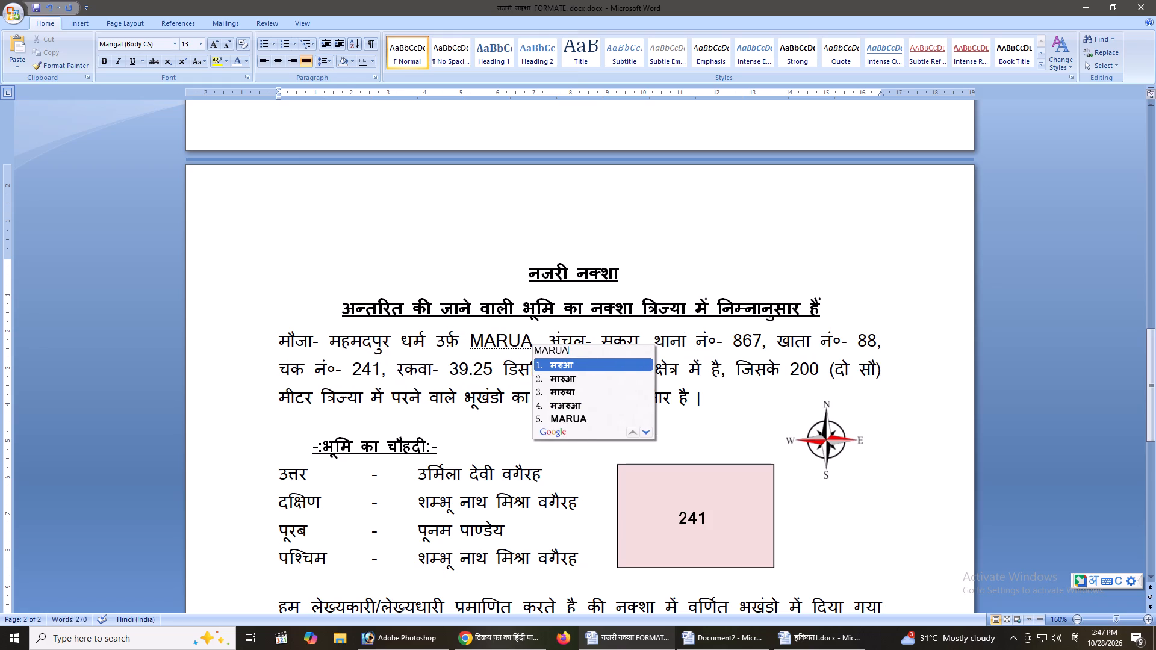
{"action": "type", "text": "HA"}
{"action": "key", "text": "BackSpace"}
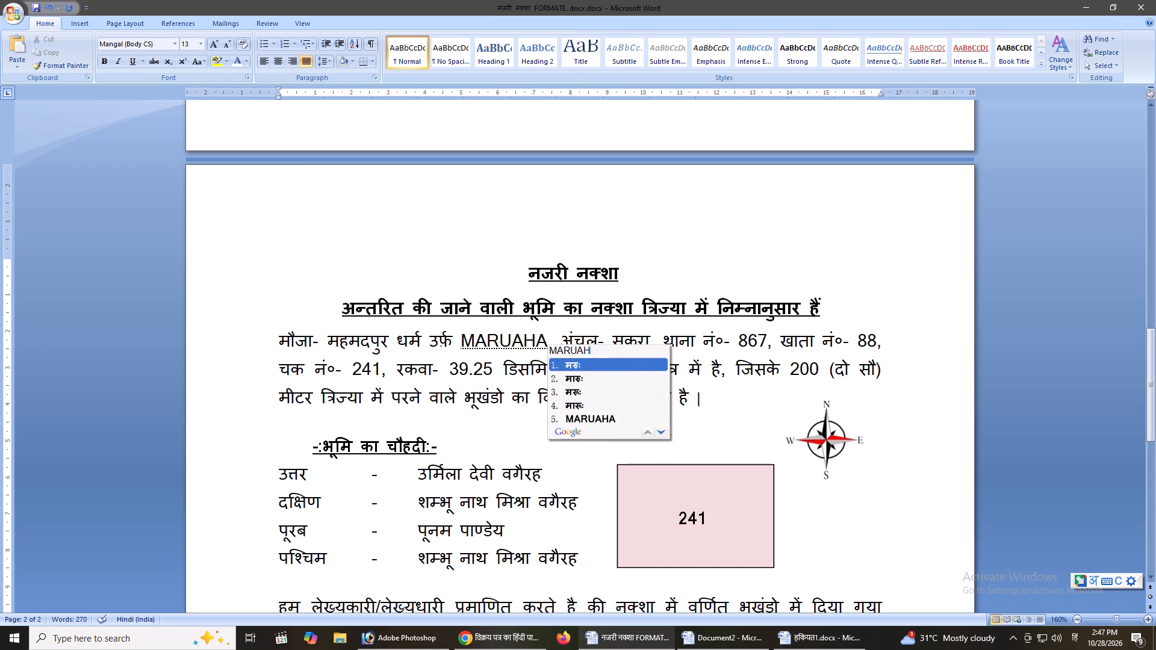
{"action": "key", "text": "BackSpace"}
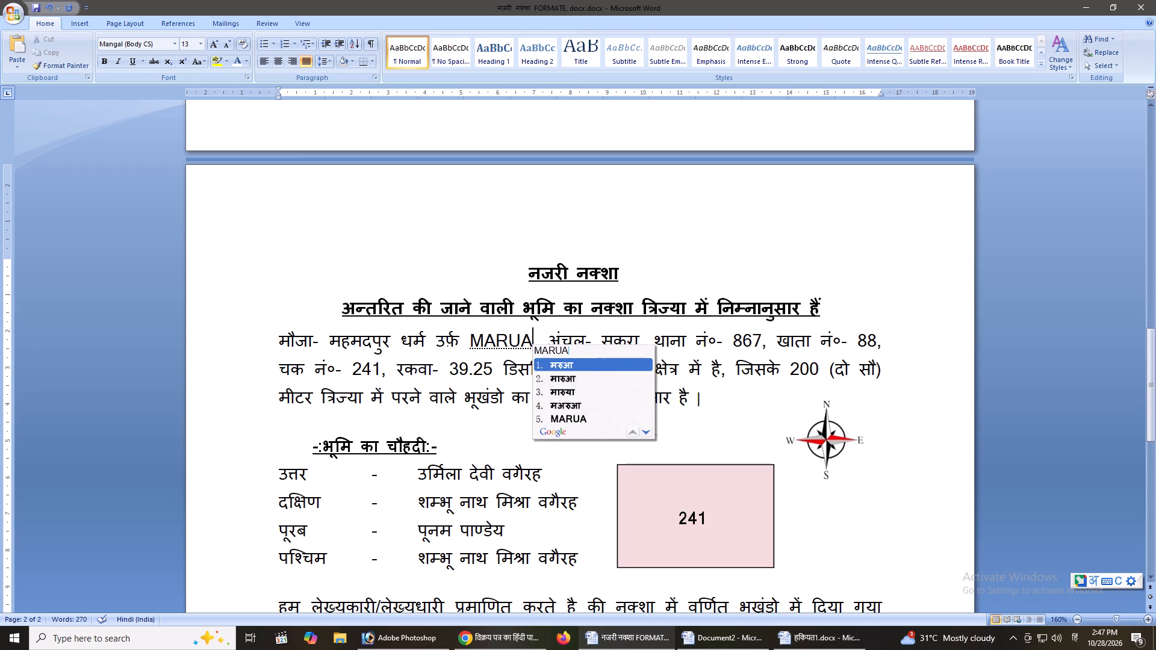
{"action": "key", "text": "Return"}
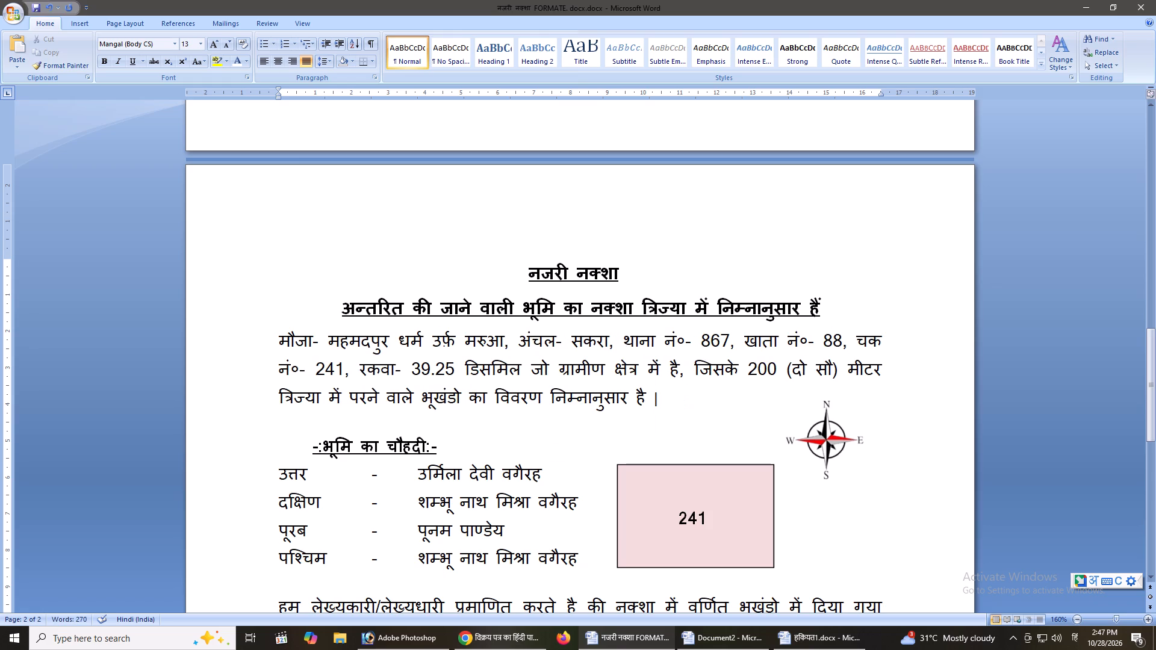
{"action": "type", "text": "HA"}
{"action": "key", "text": "Return"}
Set the थाना नं॰ in the page 2 form to 838.
{"action": "key", "text": "Right"}
{"action": "key", "text": "Right"}
{"action": "key", "text": "Right"}
{"action": "key", "text": "Right"}
{"action": "key", "text": "Right"}
{"action": "key", "text": "Right"}
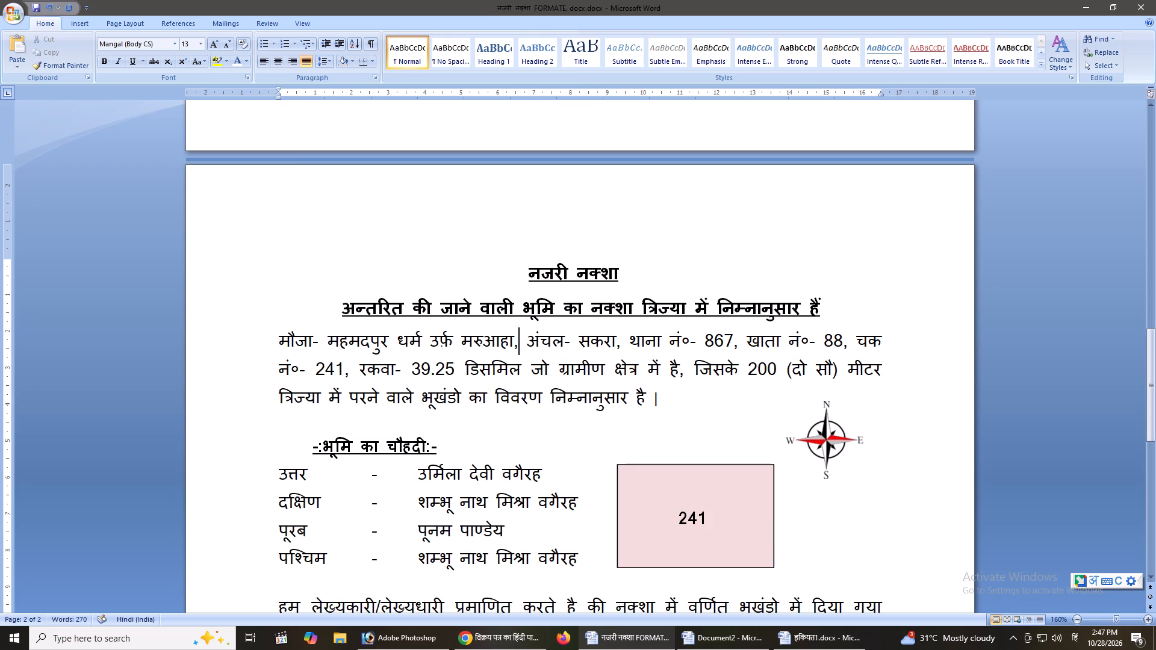
{"action": "key", "text": "Right"}
{"action": "key", "text": "Right"}
{"action": "key", "text": "Right"}
{"action": "key", "text": "Right"}
{"action": "key", "text": "Right"}
{"action": "key", "text": "Right"}
{"action": "key", "text": "Right"}
{"action": "key", "text": "Right"}
{"action": "key", "text": "Right"}
{"action": "key", "text": "Right"}
{"action": "key", "text": "Right"}
{"action": "key", "text": "Right"}
{"action": "key", "text": "Right"}
{"action": "key", "text": "shift+Right"}
{"action": "key", "text": "shift+Right"}
{"action": "key", "text": "shift+Right"}
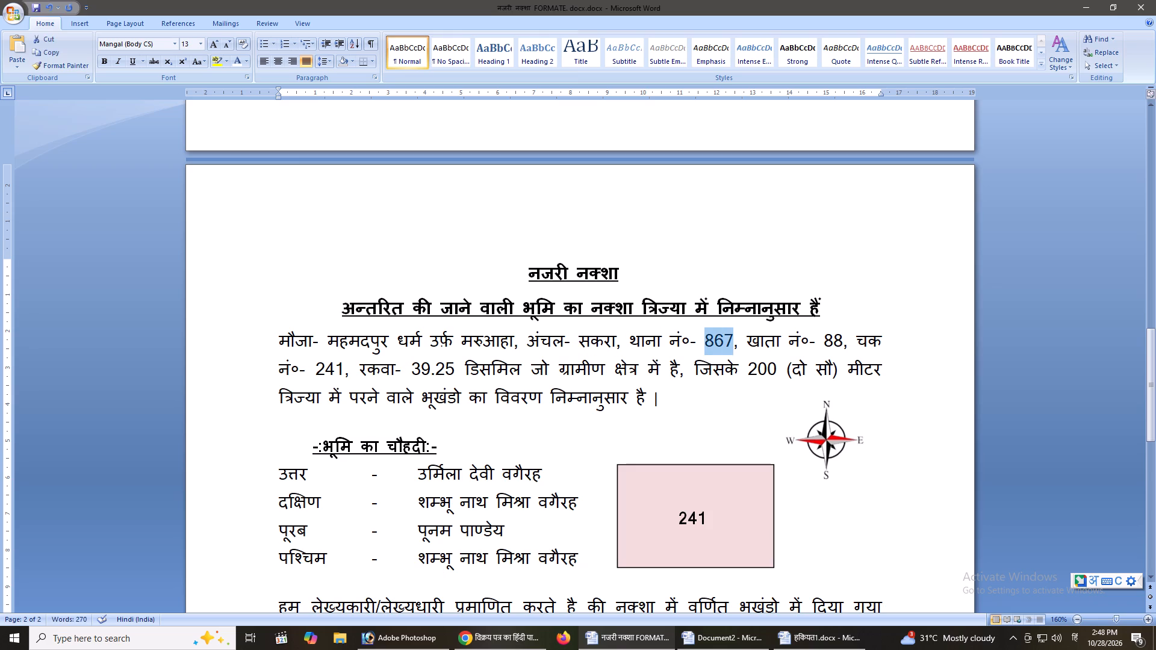
{"action": "key", "text": "F12"}
{"action": "key", "text": "8"}
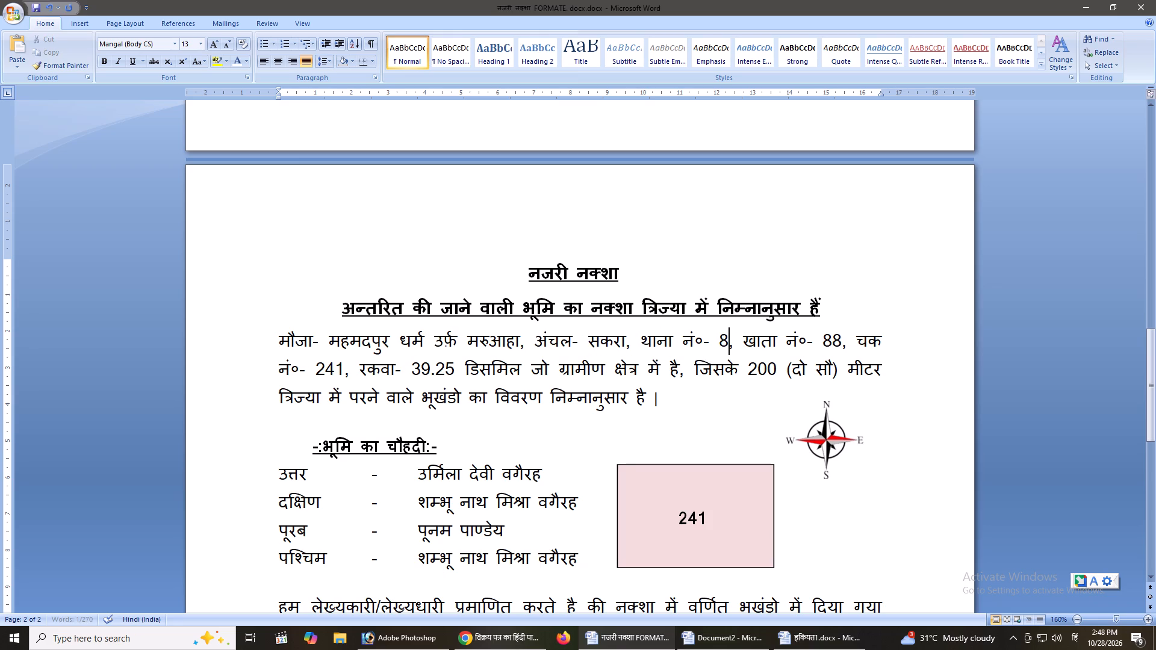
{"action": "type", "text": "38"}
{"action": "key", "text": "Right"}
{"action": "key", "text": "Right"}
{"action": "key", "text": "Right"}
{"action": "key", "text": "Right"}
{"action": "key", "text": "Right"}
{"action": "key", "text": "Right"}
{"action": "key", "text": "Right"}
{"action": "key", "text": "Right"}
{"action": "key", "text": "Right"}
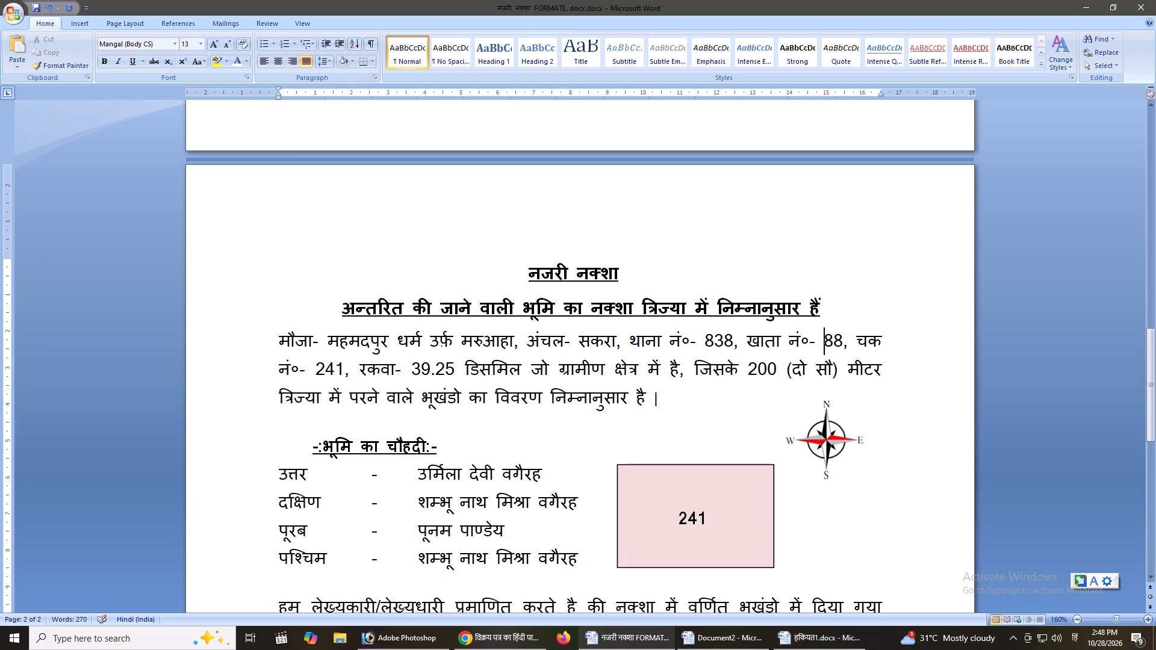
{"action": "key", "text": "shift+Right"}
{"action": "key", "text": "shift+Right"}
{"action": "type", "text": "104"}
Set the चक नं॰ in the page 2 form to 95.
{"action": "key", "text": "Right"}
{"action": "key", "text": "Right"}
{"action": "key", "text": "Right"}
{"action": "key", "text": "Right"}
{"action": "key", "text": "Right"}
{"action": "key", "text": "Right"}
{"action": "key", "text": "Right"}
{"action": "key", "text": "Right"}
{"action": "key", "text": "Right"}
{"action": "key", "text": "Right"}
{"action": "key", "text": "shift+Right"}
{"action": "key", "text": "shift+Right"}
{"action": "key", "text": "shift+Right"}
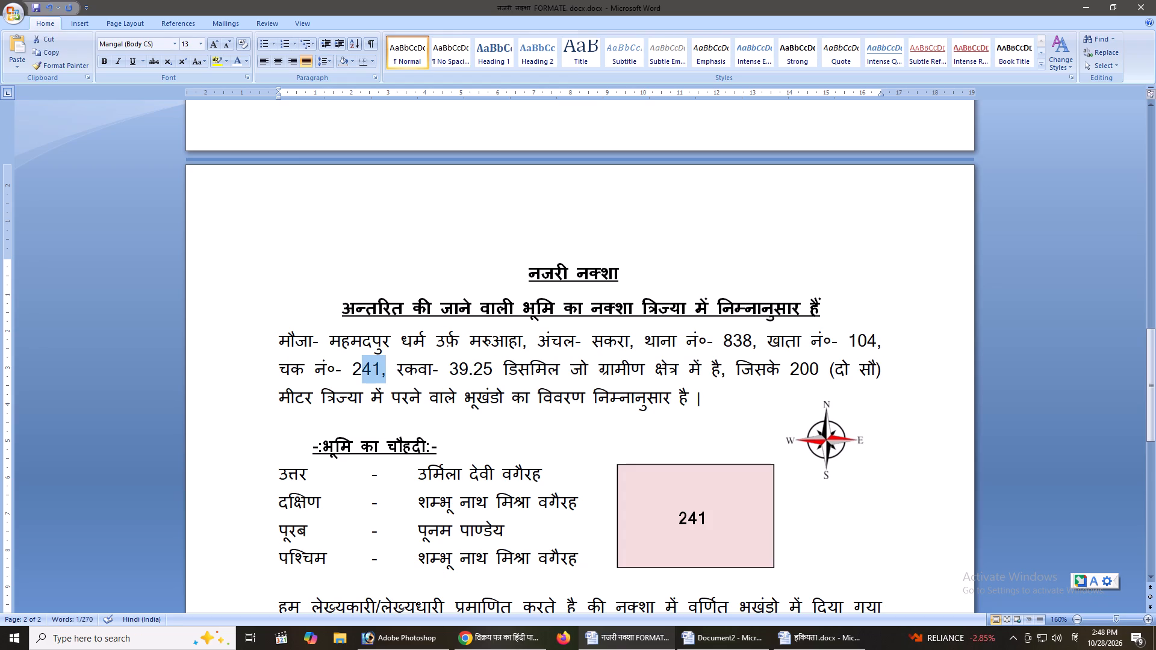
{"action": "key", "text": "shift+Left"}
{"action": "key", "text": "BackSpace"}
{"action": "key", "text": "BackSpace"}
{"action": "type", "text": "95"}
Set the रकवा in the page 2 form to 3.25 डिसमिल.
{"action": "key", "text": "Right"}
{"action": "key", "text": "Right"}
{"action": "key", "text": "Right"}
{"action": "key", "text": "Right"}
{"action": "key", "text": "Right"}
{"action": "key", "text": "Right"}
{"action": "key", "text": "shift+Right"}
{"action": "key", "text": "shift+Right"}
{"action": "key", "text": "shift+Right"}
{"action": "key", "text": "shift+Right"}
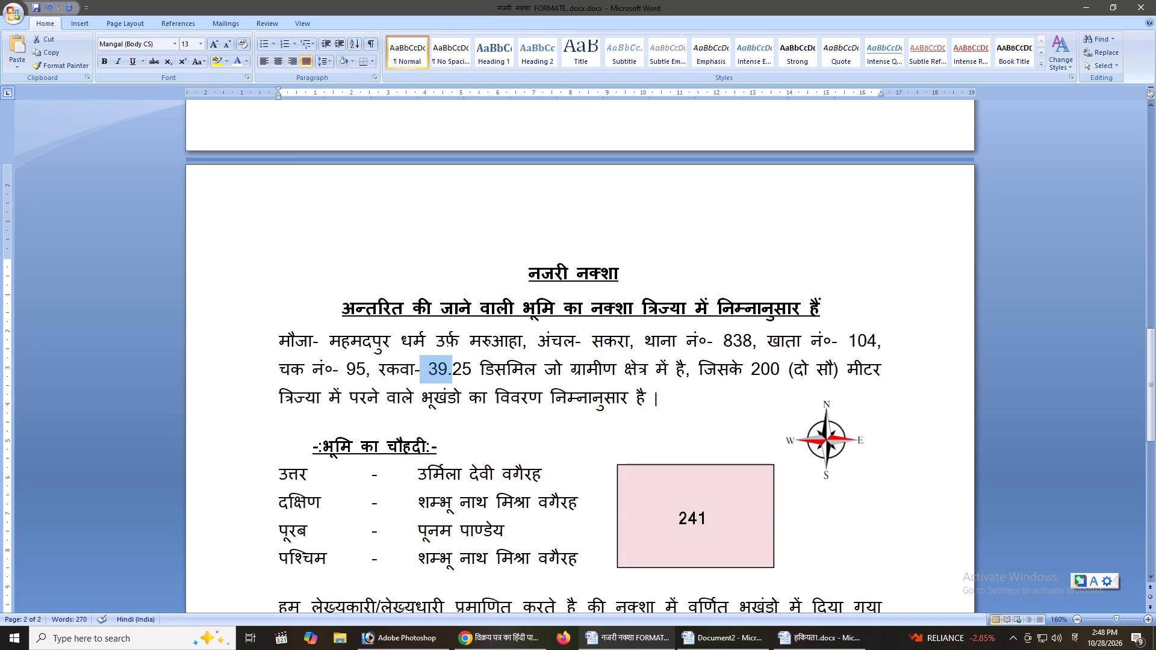
{"action": "key", "text": "shift+Right"}
{"action": "key", "text": "shift+Right"}
{"action": "key", "text": "space"}
{"action": "type", "text": "3.25"}
Change the plot number inside the page 2 map rectangle to 95 and adjust its spacing within the box.
{"action": "left_click", "coordinate": [691, 523]}
{"action": "left_click_drag", "start_coordinate": [682, 518], "coordinate": [706, 518]}
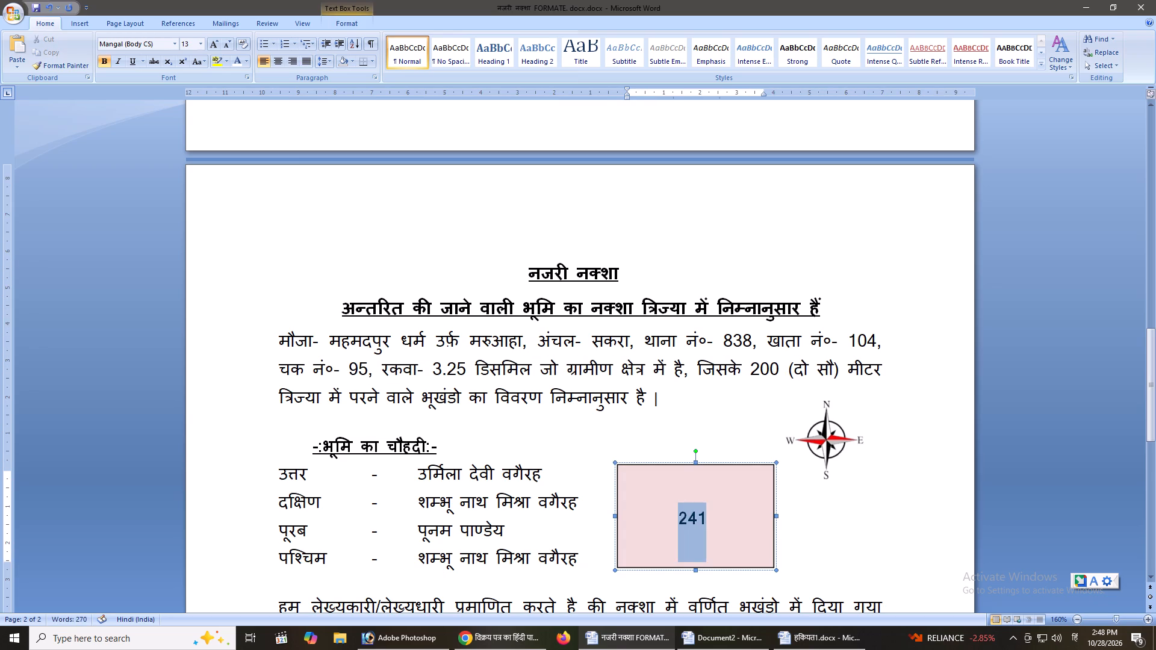
{"action": "left_click_drag", "start_coordinate": [706, 518], "coordinate": [708, 518]}
{"action": "type", "text": "95"}
{"action": "left_click", "coordinate": [668, 525]}
{"action": "key", "text": "space"}
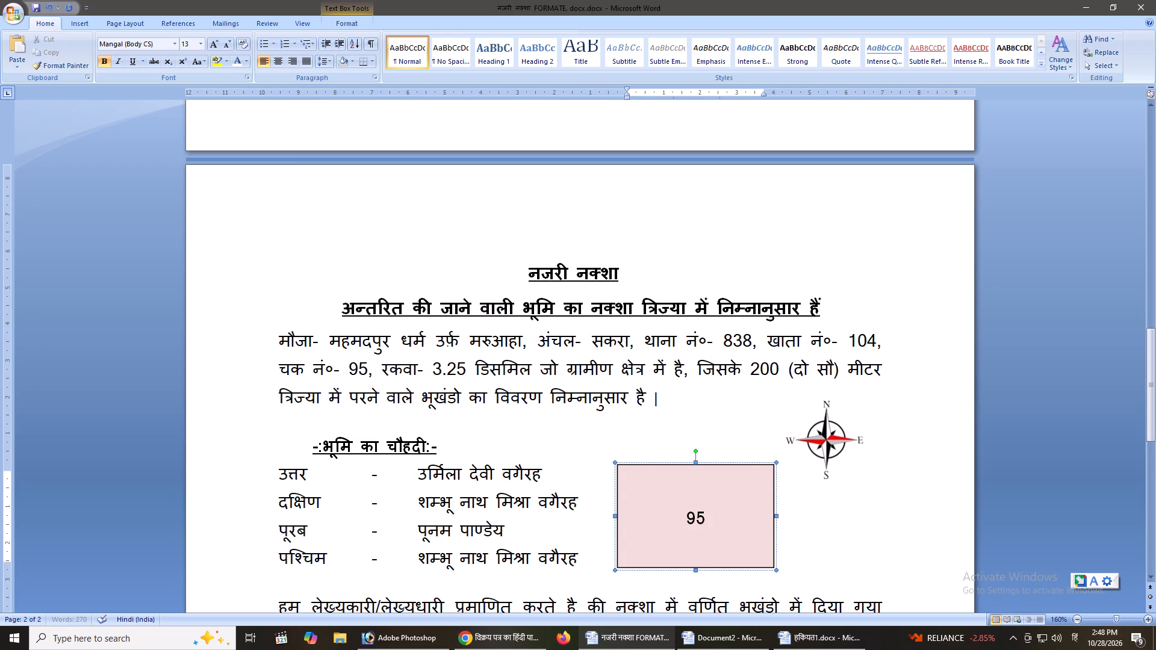
Replace the उत्तर boundary entry on page 2 with निज खरीदार.
{"action": "left_click_drag", "start_coordinate": [545, 469], "coordinate": [453, 477]}
{"action": "key", "text": "F12"}
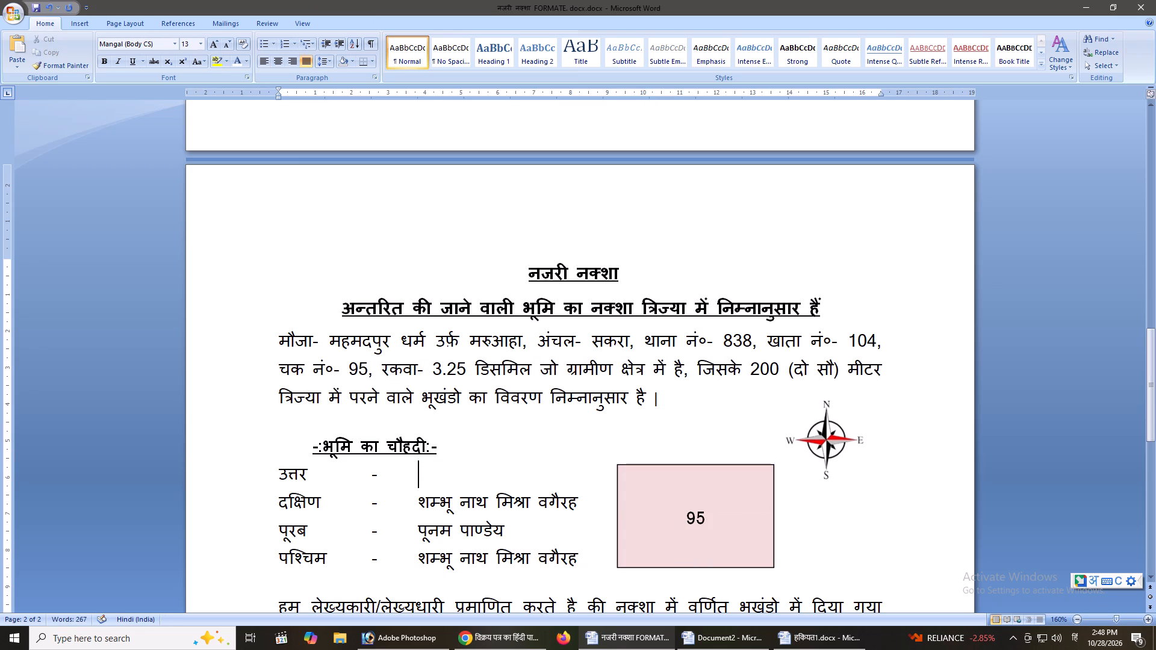
{"action": "type", "text": "NIJ KHARIDAR"}
{"action": "key", "text": "Return"}
Replace the दक्षिण boundary entry on page 2 with ग्रामीण सड़क.
{"action": "left_click_drag", "start_coordinate": [588, 501], "coordinate": [402, 494]}
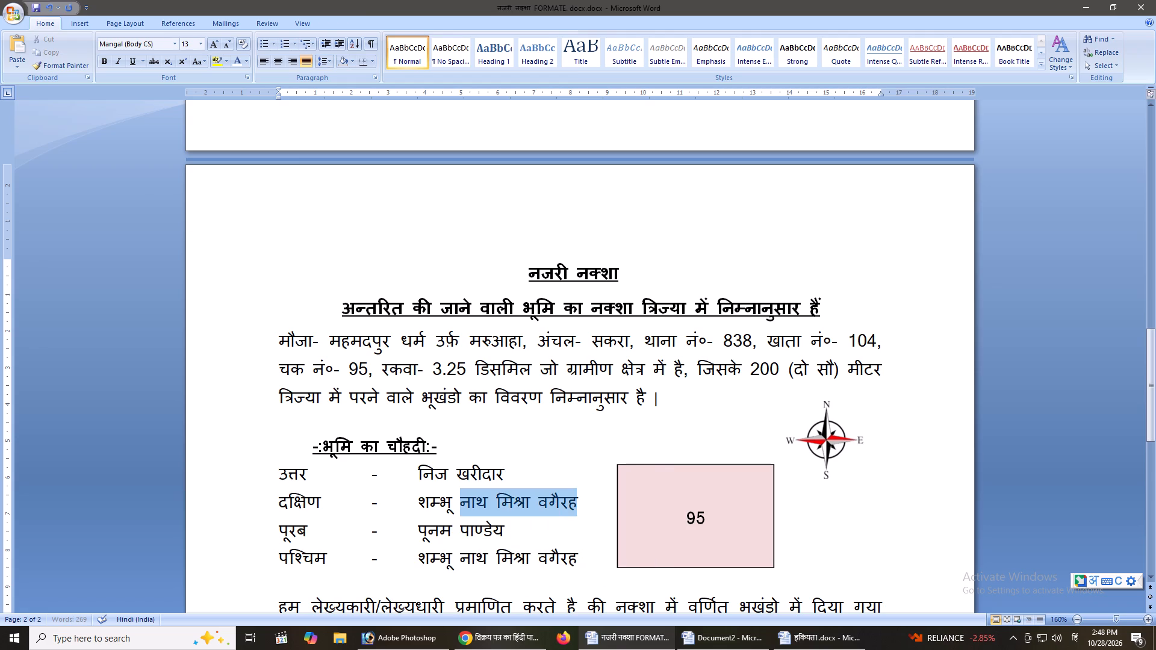
{"action": "left_click_drag", "start_coordinate": [402, 494], "coordinate": [422, 495]}
{"action": "type", "text": "GR"}
{"action": "type", "text": "AMIN"}
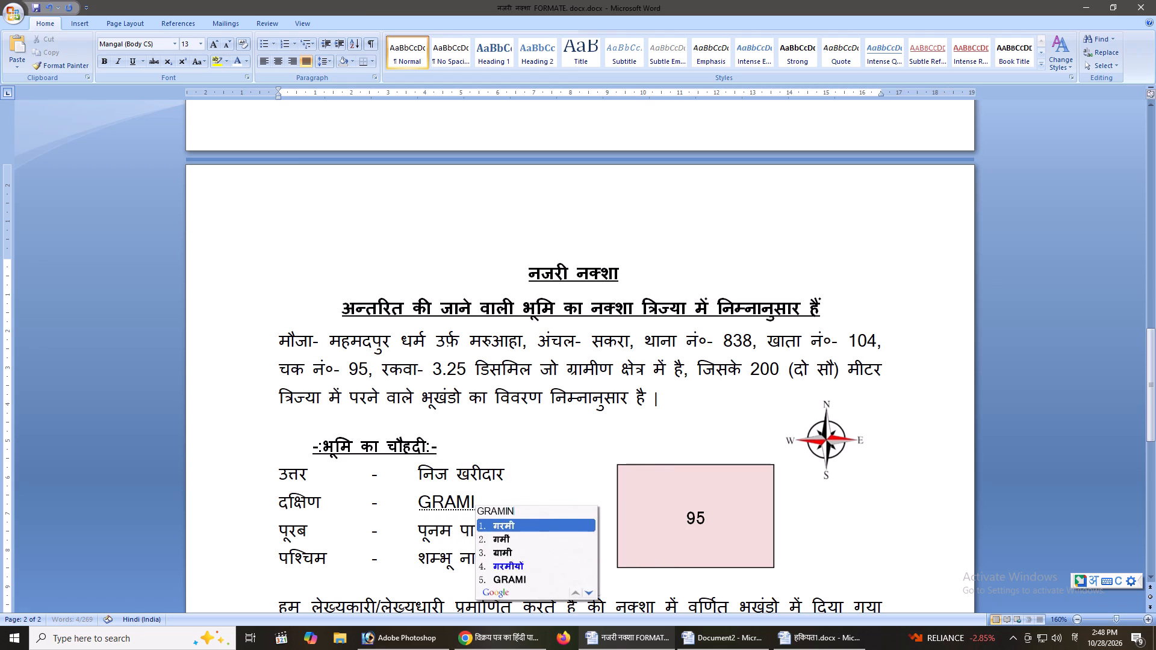
{"action": "key", "text": "space"}
{"action": "type", "text": "SADAK"}
{"action": "key", "text": "Return"}
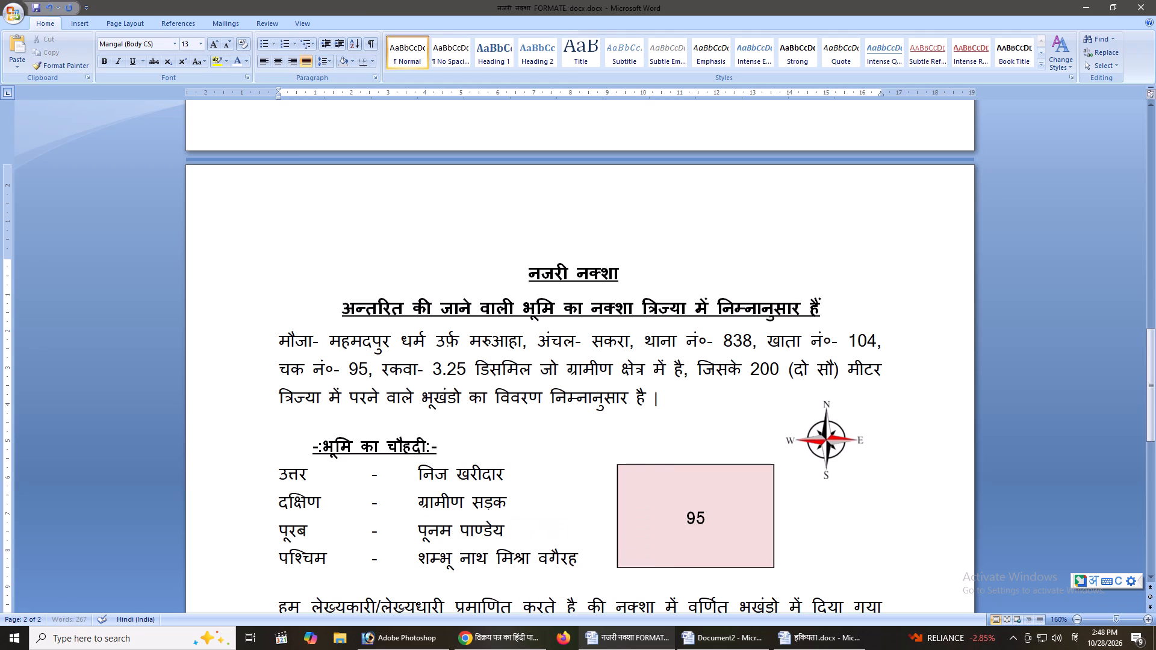
Replace the पूरब boundary entry on page 2 with निज खरीदार.
{"action": "left_click_drag", "start_coordinate": [537, 540], "coordinate": [426, 534]}
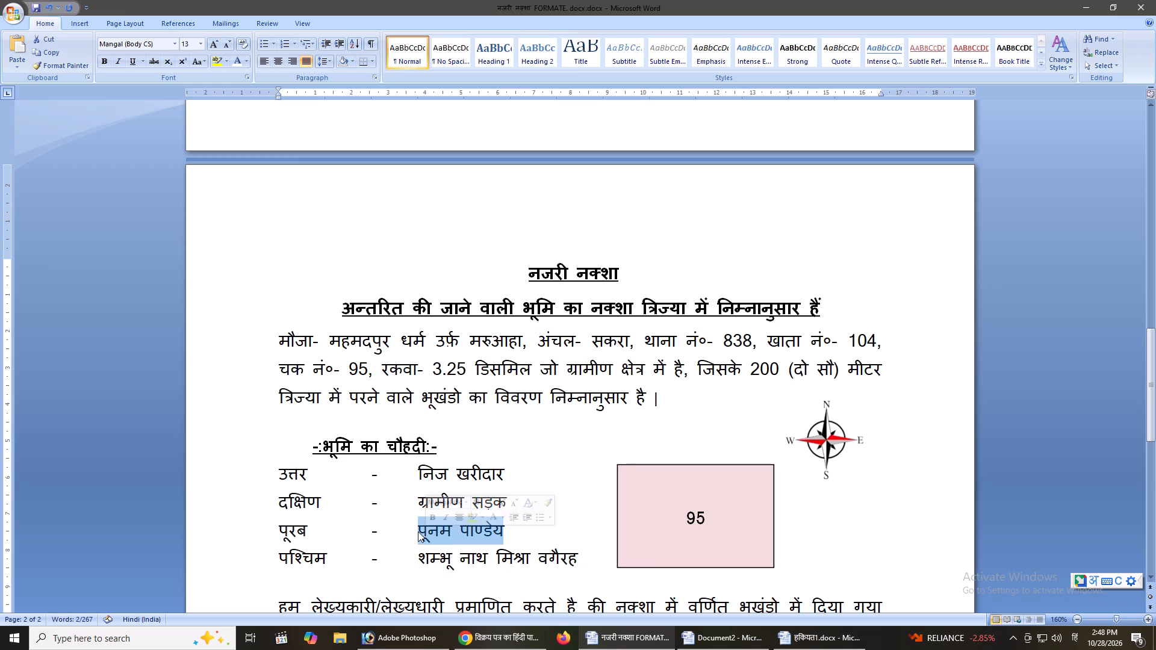
{"action": "type", "text": "NIJ"}
{"action": "key", "text": "space"}
{"action": "type", "text": "KH"}
{"action": "type", "text": "ARID"}
{"action": "type", "text": "AR"}
{"action": "key", "text": "Return"}
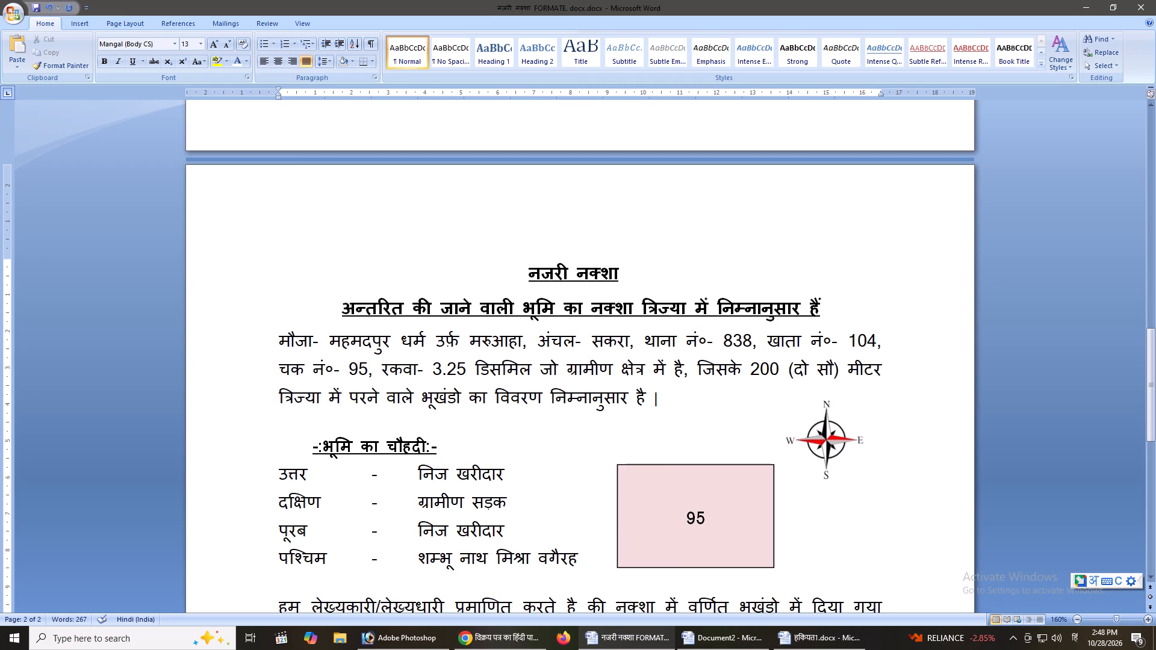
Replace the whole पश्चिम boundary entry on page 2 with निज खरीदार, keeping a blank line before the declaration paragraph.
{"action": "left_click_drag", "start_coordinate": [586, 559], "coordinate": [444, 560]}
{"action": "left_click", "coordinate": [438, 559]}
{"action": "type", "text": "NIJ KHARIDA"}
{"action": "key", "text": "r"}
{"action": "key", "text": "Return"}
{"action": "key", "text": "shift+Right"}
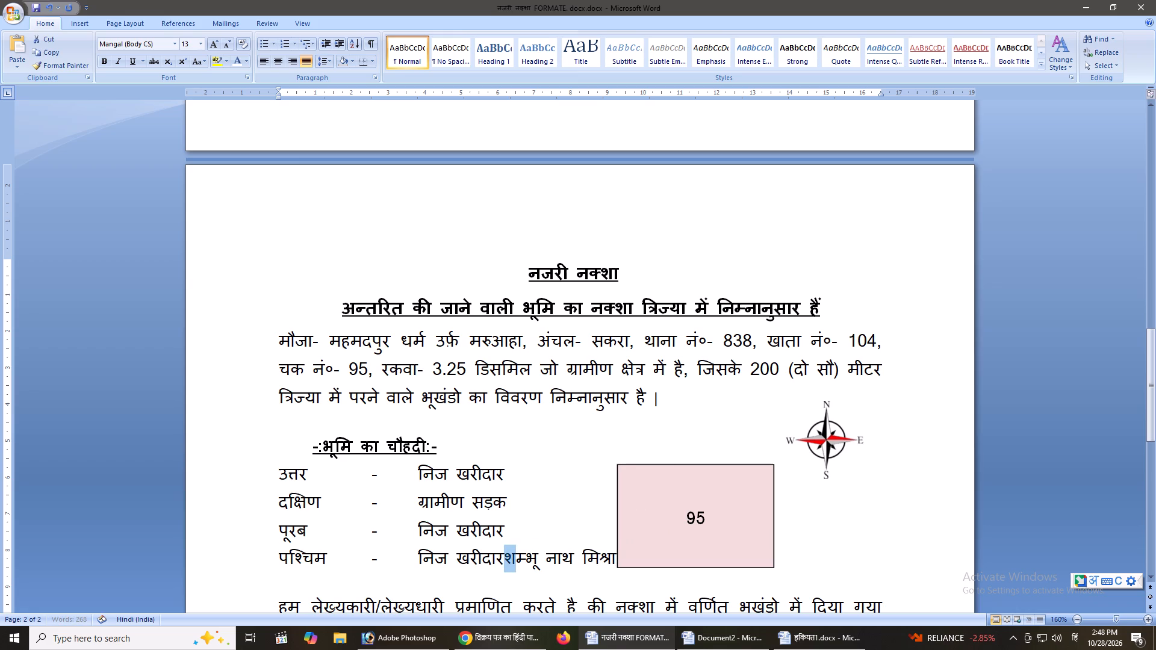
{"action": "key", "text": "shift+Right"}
{"action": "key", "text": "shift+Right"}
{"action": "key", "text": "shift+Right"}
{"action": "key", "text": "shift+Right"}
{"action": "key", "text": "shift+Right"}
{"action": "key", "text": "shift+Right"}
{"action": "key", "text": "shift+Right"}
{"action": "key", "text": "shift+Right"}
{"action": "key", "text": "shift+Right"}
{"action": "key", "text": "BackSpace"}
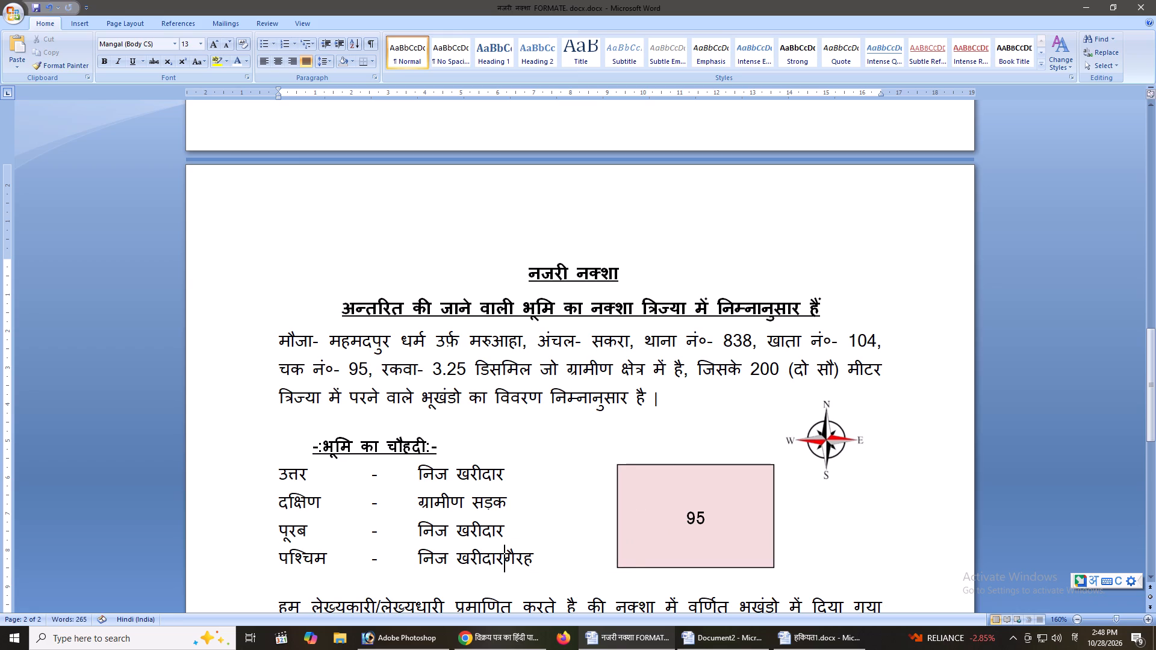
{"action": "key", "text": "shift+Right"}
{"action": "key", "text": "shift+Right"}
{"action": "key", "text": "shift+Right"}
{"action": "key", "text": "shift+Right"}
{"action": "key", "text": "BackSpace"}
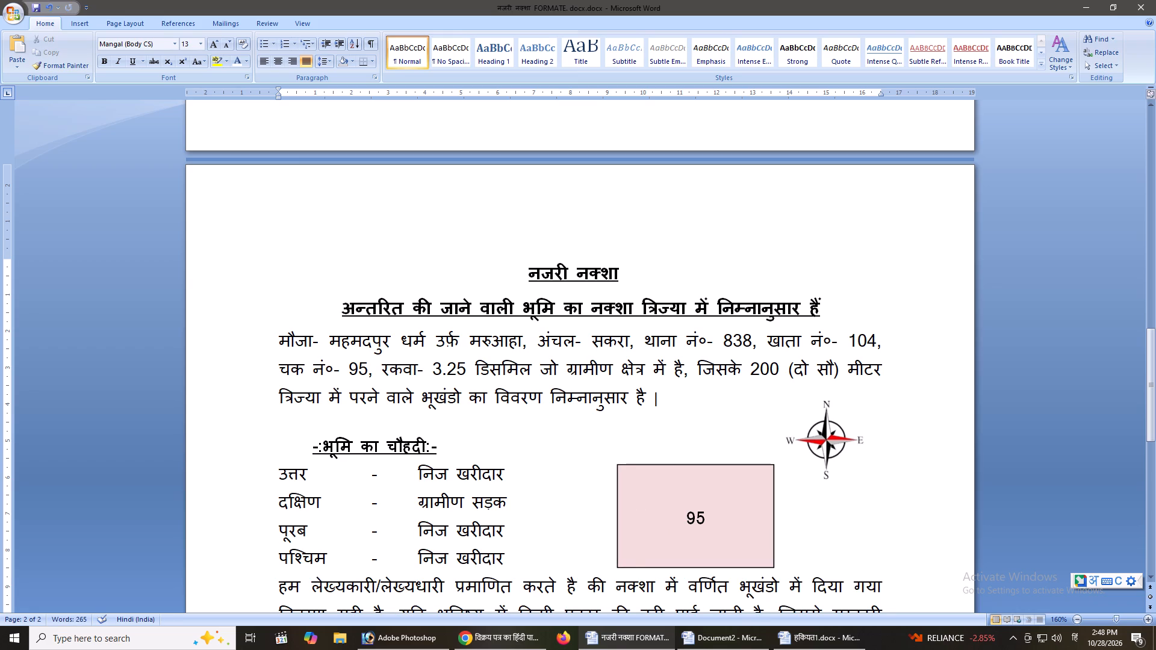
{"action": "key", "text": "Return"}
Check the edited plot 95 form on page 2 and open the document's print preview.
{"action": "scroll", "coordinate": [516, 592], "scroll_direction": "down", "scroll_amount": 7}
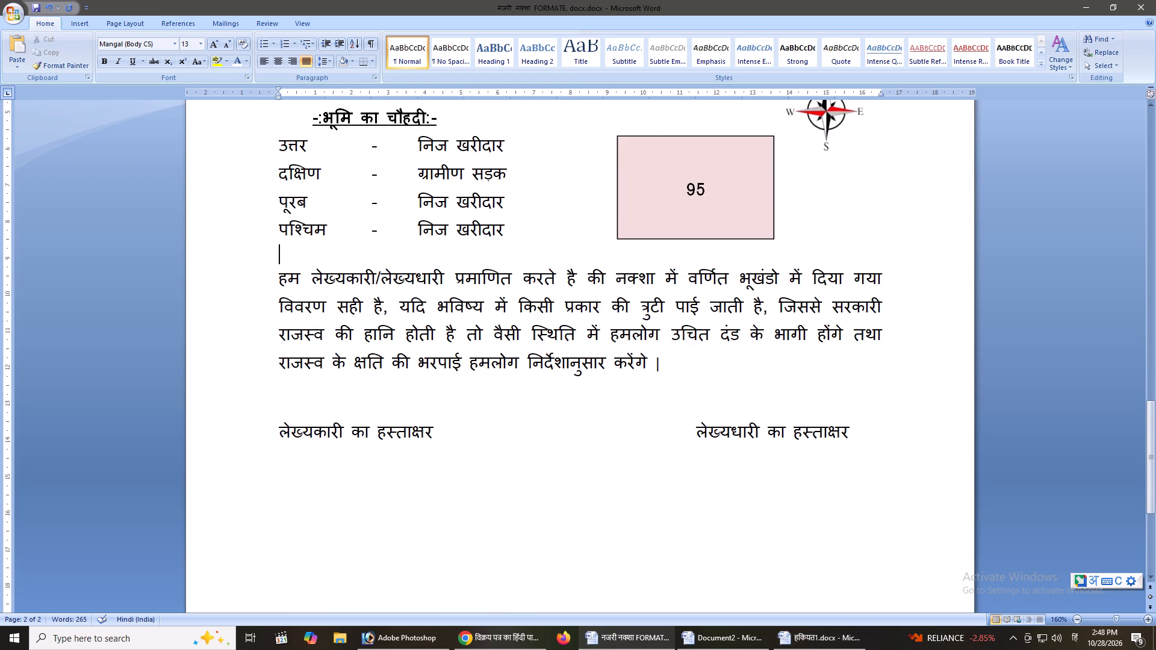
{"action": "scroll", "coordinate": [503, 578], "scroll_direction": "up", "scroll_amount": 3}
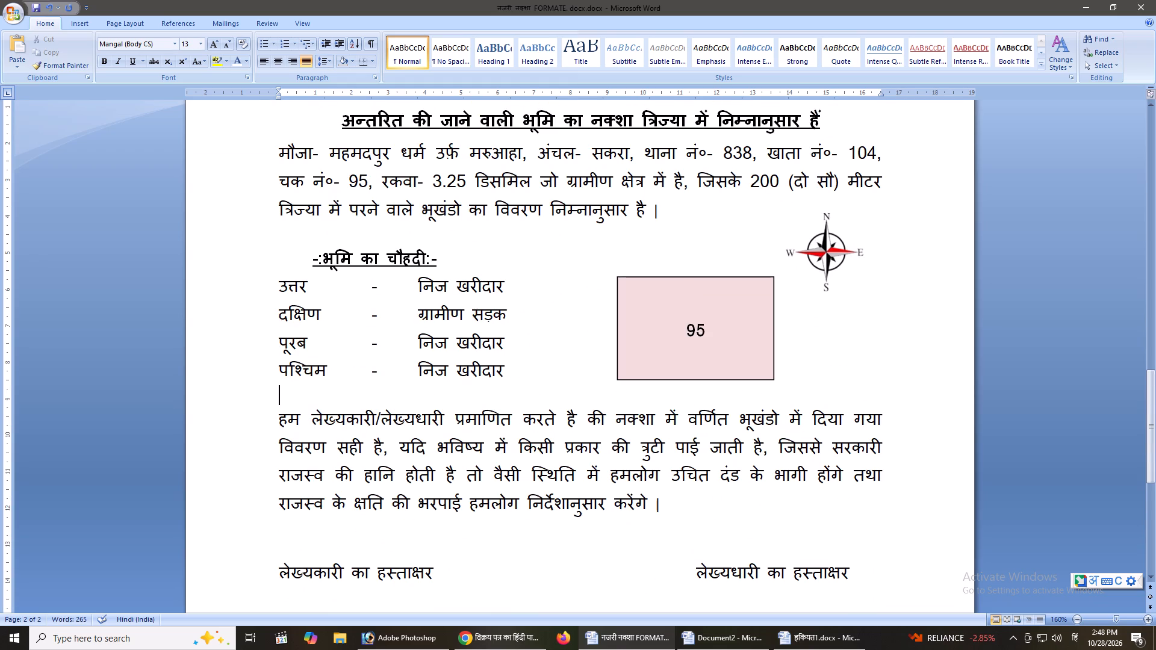
{"action": "scroll", "coordinate": [482, 544], "scroll_direction": "up", "scroll_amount": 3}
{"action": "scroll", "coordinate": [479, 547], "scroll_direction": "down", "scroll_amount": 1}
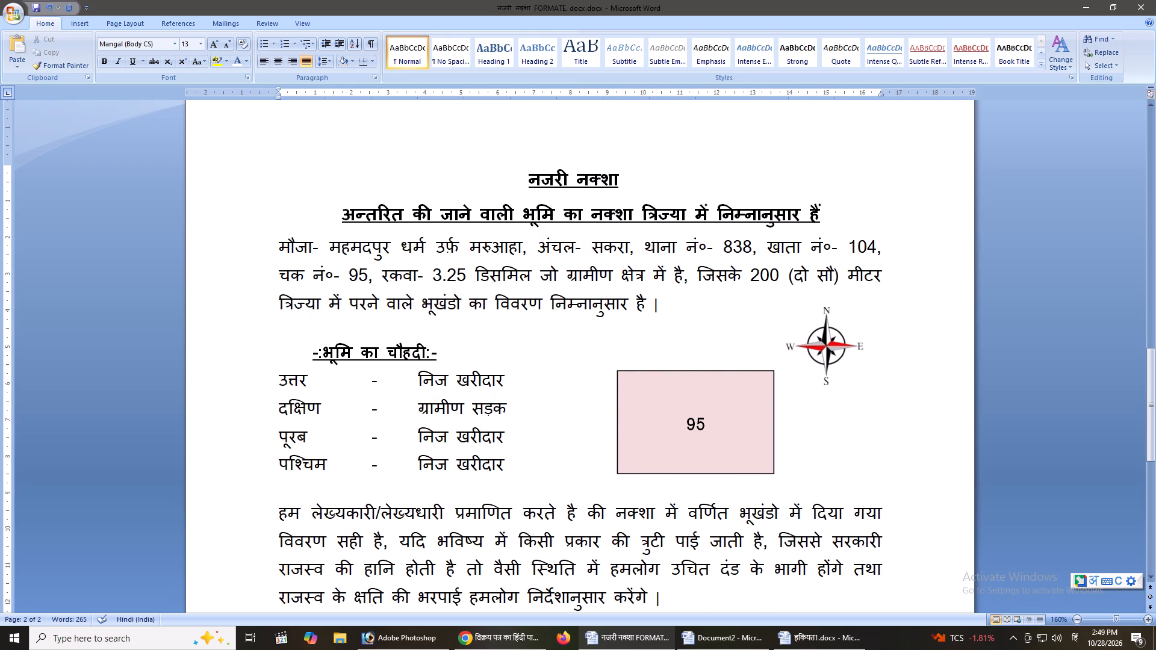
{"action": "scroll", "coordinate": [516, 434], "scroll_direction": "down", "scroll_amount": 3}
{"action": "scroll", "coordinate": [568, 501], "scroll_direction": "up", "scroll_amount": 3}
{"action": "left_click", "coordinate": [11, 19]}
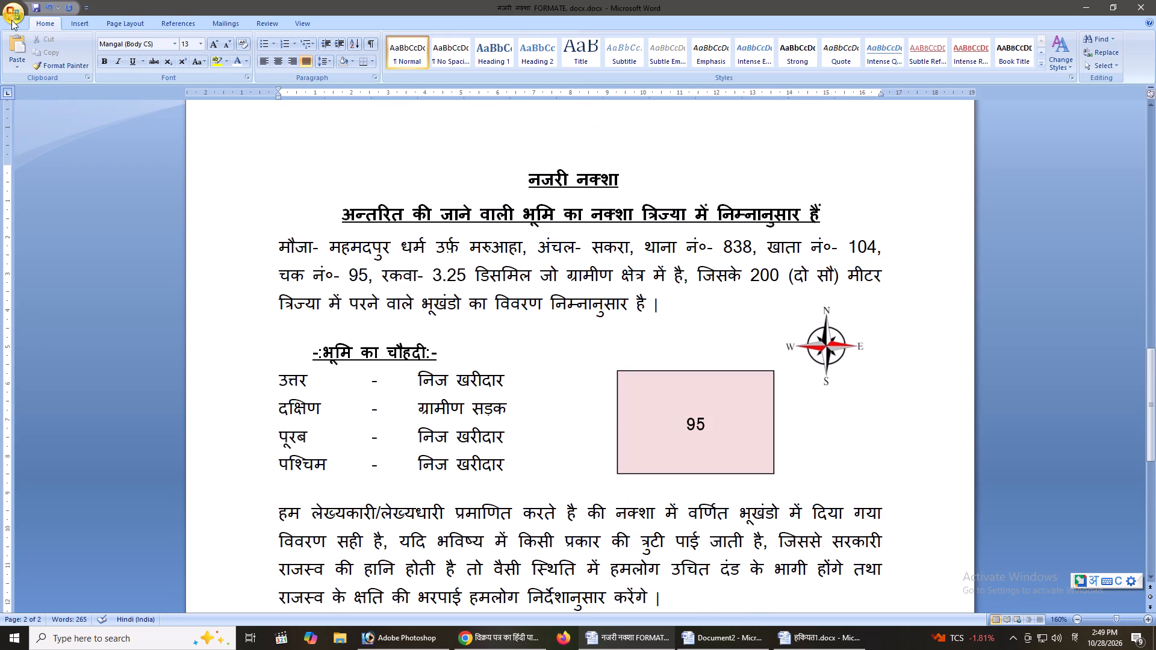
{"action": "left_click", "coordinate": [67, 136]}
{"action": "left_click", "coordinate": [102, 122]}
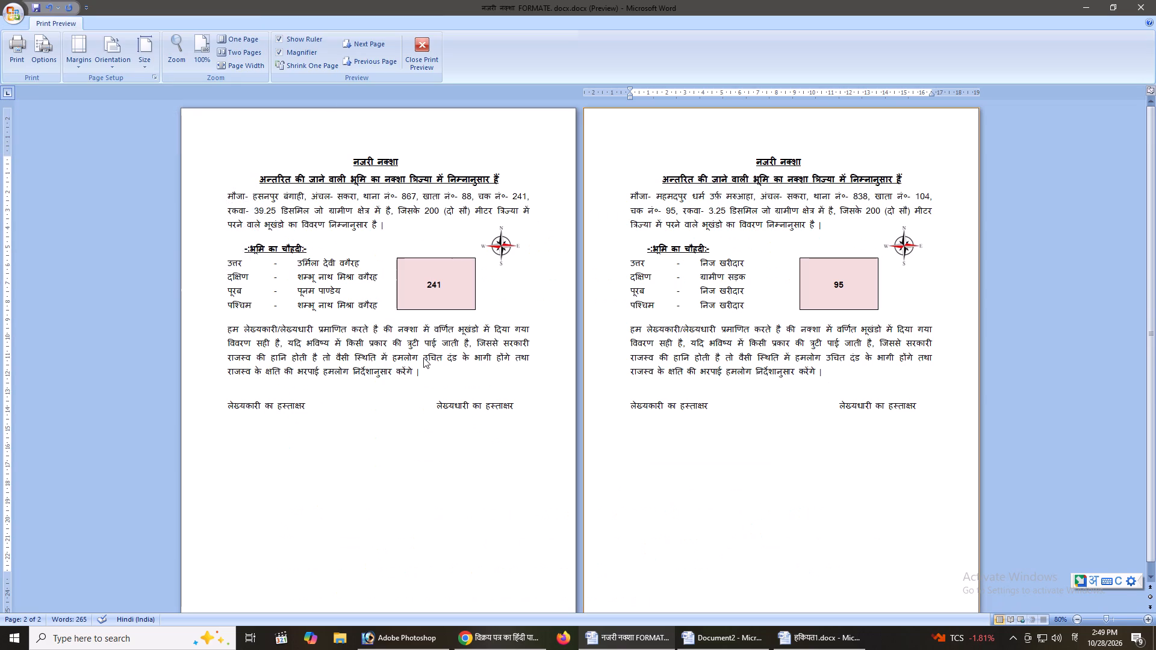
Capture a rectangular screen snip of the plot 95 form, from the नजरी नक्शा heading to the end of the declaration paragraph.
{"action": "scroll", "coordinate": [423, 357], "scroll_direction": "up", "scroll_amount": 3, "text": "ctrl"}
{"action": "key", "text": "shift+super+s"}
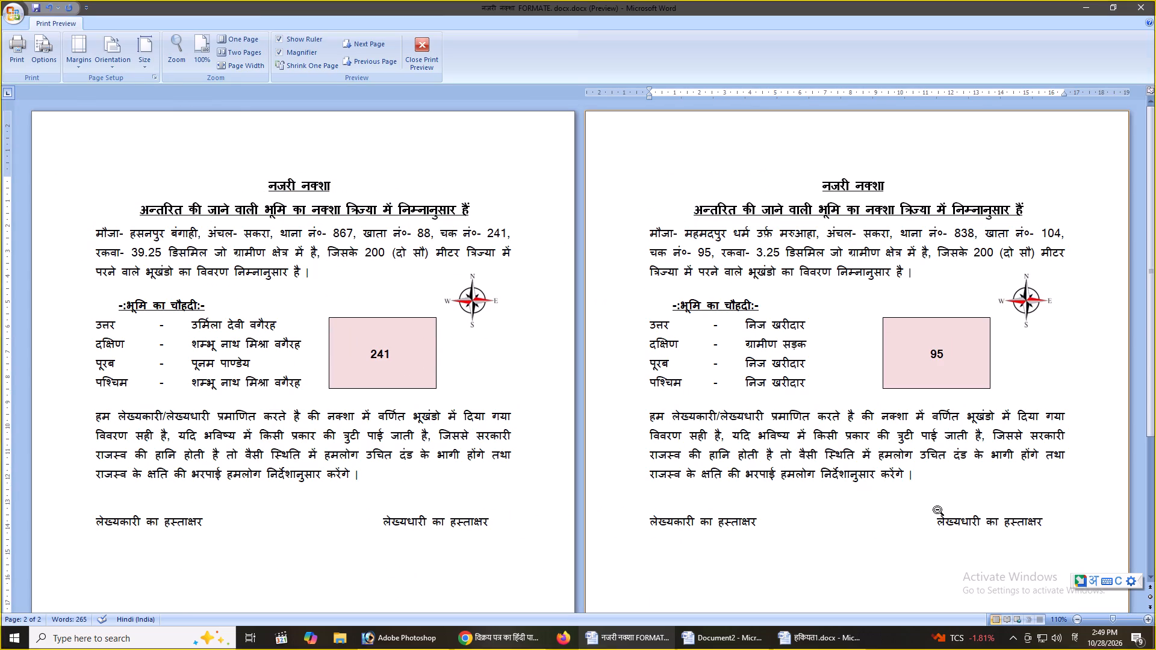
{"action": "left_click_drag", "start_coordinate": [635, 159], "coordinate": [657, 178]}
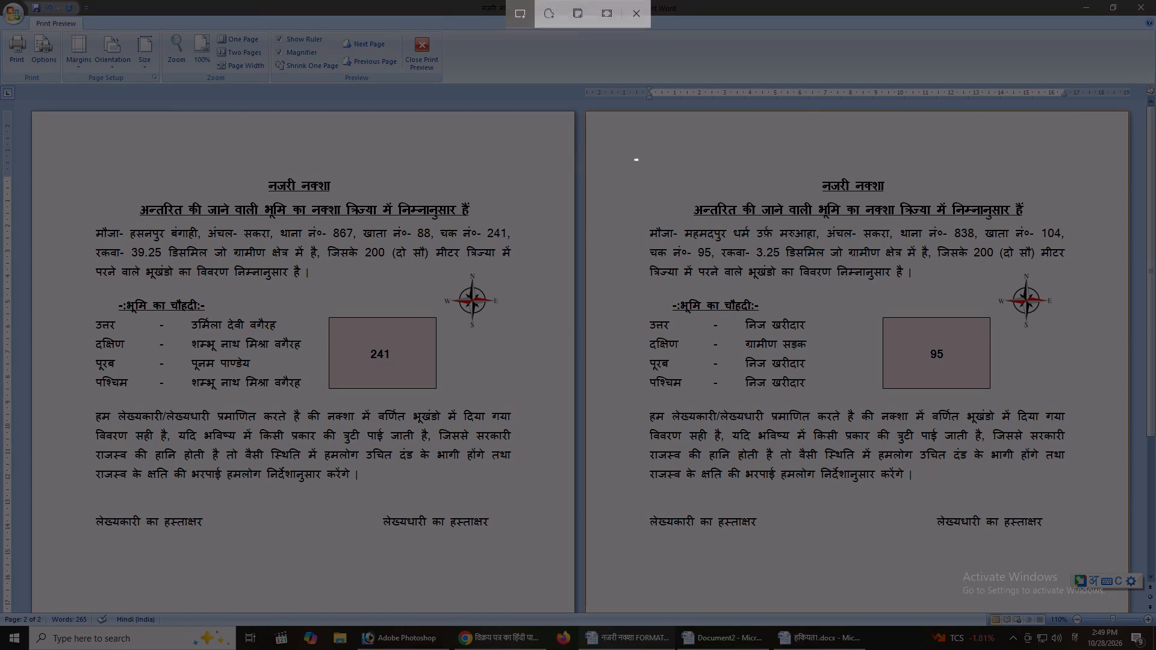
{"action": "left_click_drag", "start_coordinate": [657, 178], "coordinate": [1085, 498]}
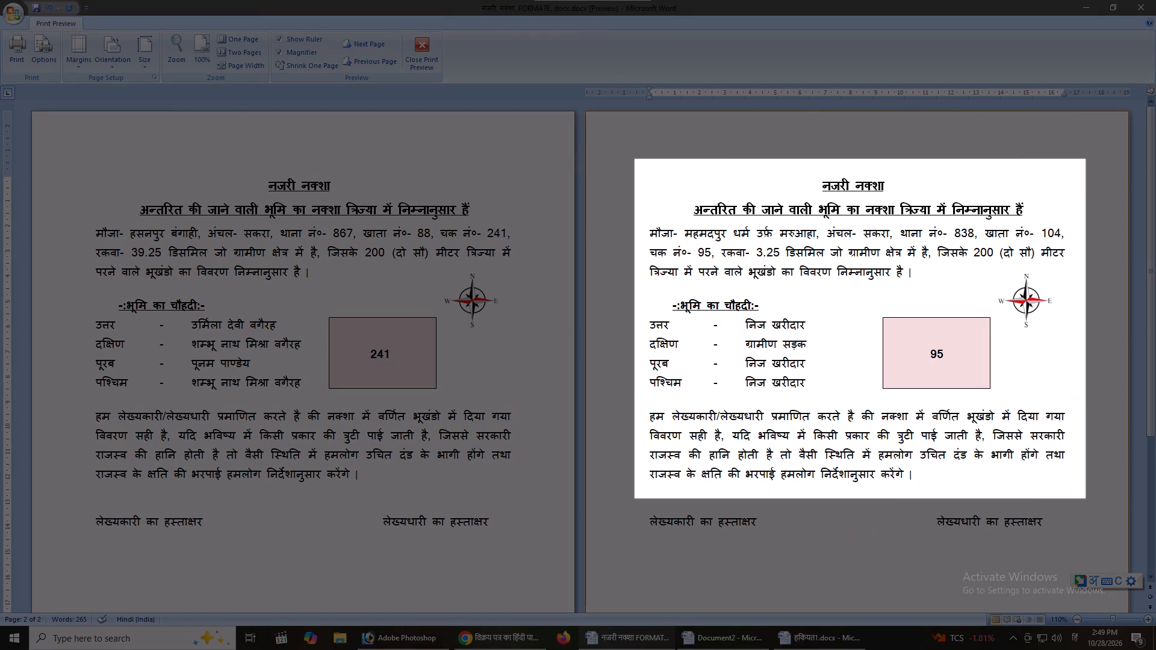
{"action": "left_click_drag", "start_coordinate": [1085, 498], "coordinate": [1083, 497]}
Switch to Photoshop and paste the plot 95 snip into a new document sized to the clipboard image.
{"action": "left_click", "coordinate": [403, 644]}
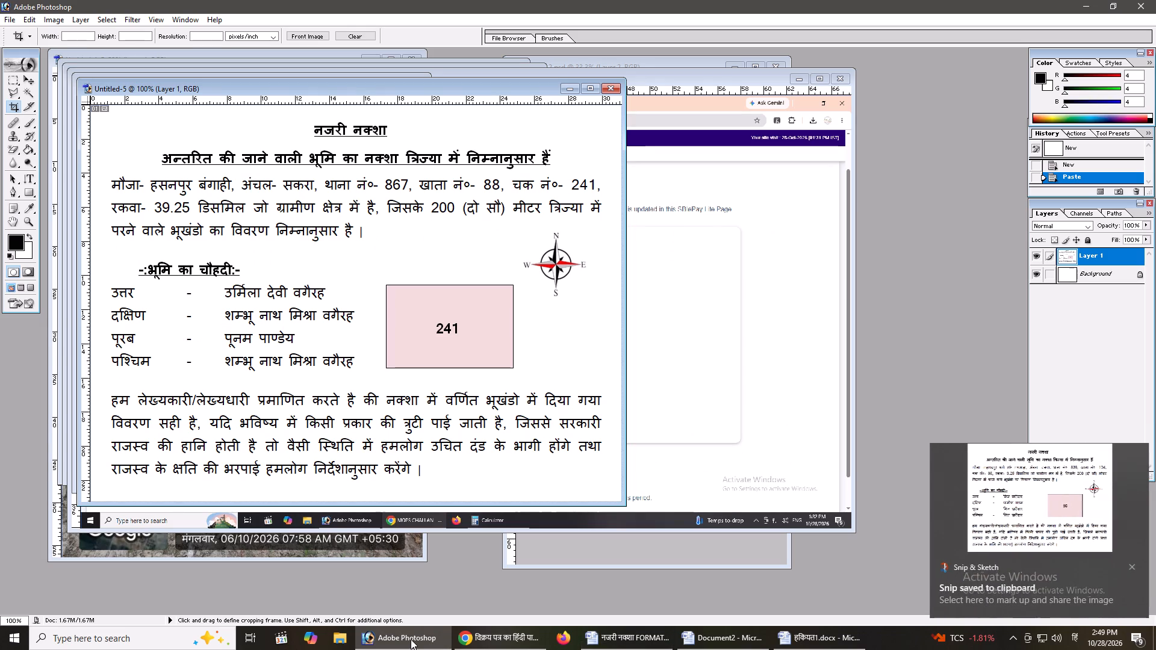
{"action": "key", "text": "ctrl+n"}
{"action": "key", "text": "ctrl+Return"}
{"action": "key", "text": "ctrl+v"}
Save the plot 95 image on the Desktop as a JPEG named NAJRI NAKSHA MAHAMADPUR DHARM URF MARUAHA.
{"action": "left_click", "coordinate": [6, 23]}
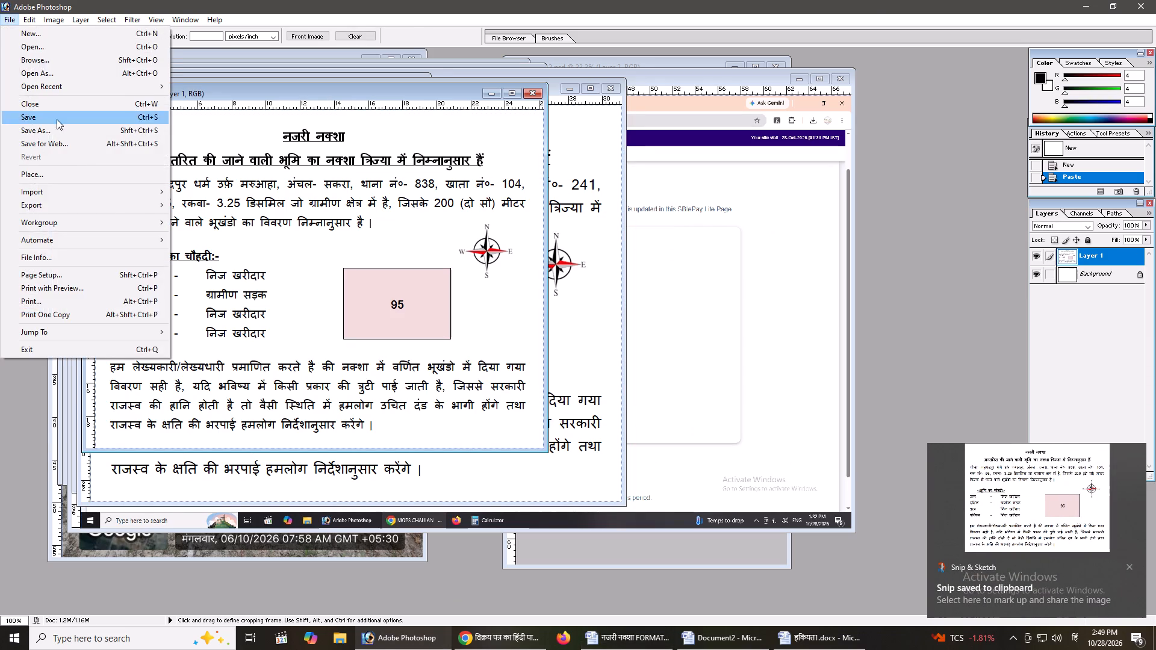
{"action": "left_click", "coordinate": [60, 128]}
{"action": "key", "text": "BackSpace"}
{"action": "type", "text": "NAJRI NAKSHA"}
{"action": "key", "text": "space"}
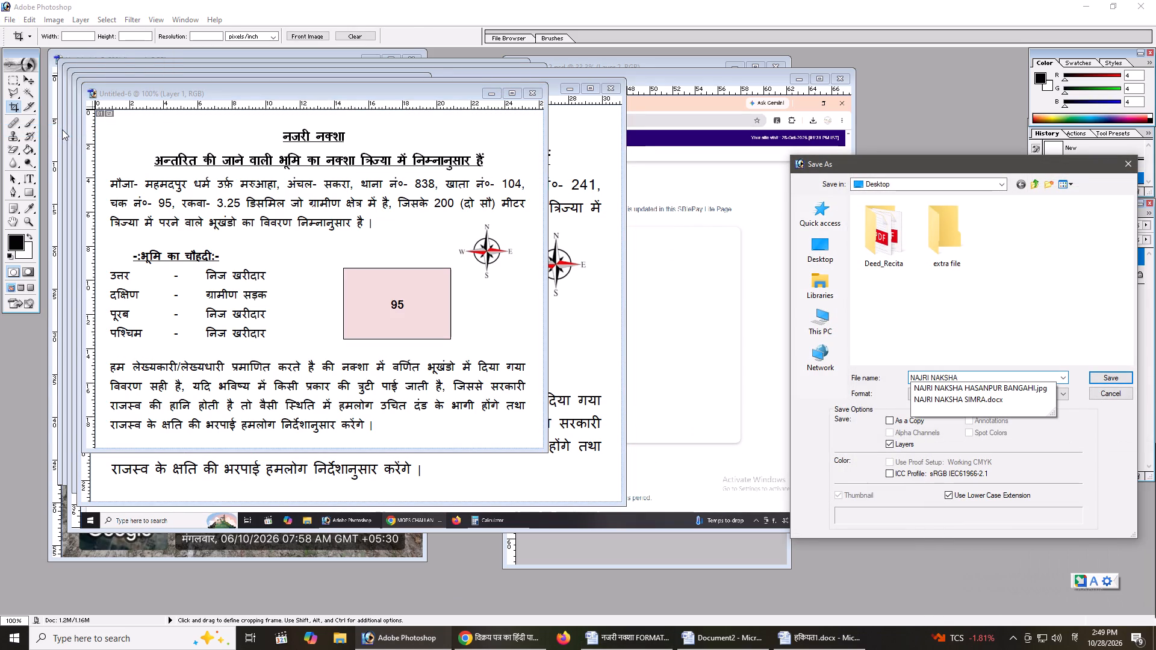
{"action": "type", "text": "MAHAMDPUR"}
{"action": "key", "text": "BackSpace"}
{"action": "key", "text": "BackSpace"}
{"action": "key", "text": "BackSpace"}
{"action": "key", "text": "BackSpace"}
{"action": "key", "text": "BackSpace"}
{"action": "key", "text": "BackSpace"}
{"action": "key", "text": "BackSpace"}
{"action": "key", "text": "BackSpace"}
{"action": "key", "text": "BackSpace"}
{"action": "key", "text": "BackSpace"}
{"action": "key", "text": "space"}
{"action": "type", "text": "MAHAMADPUR DHARM URF A"}
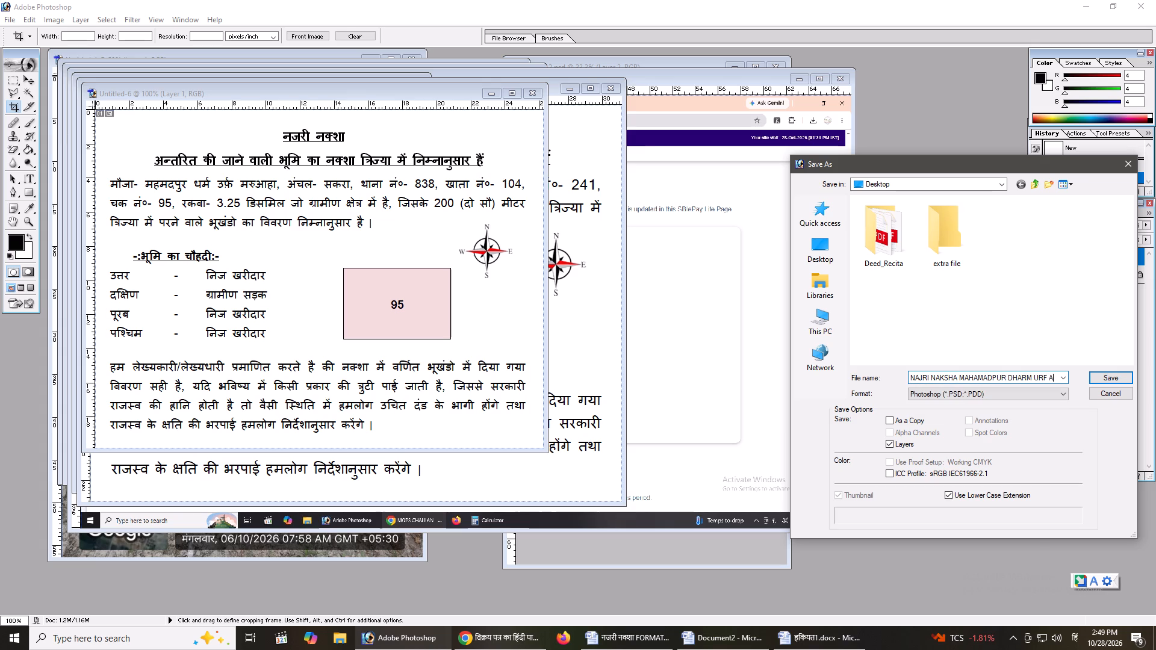
{"action": "key", "text": "BackSpace"}
{"action": "type", "text": "MARUAHA"}
{"action": "left_click", "coordinate": [819, 257]}
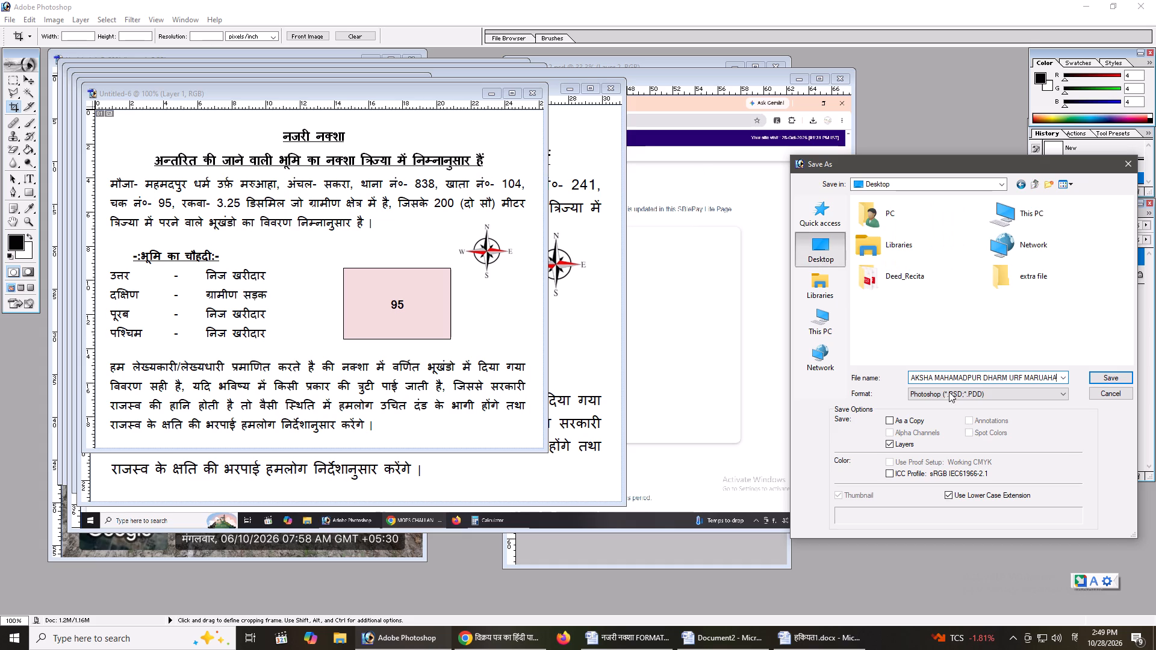
{"action": "left_click", "coordinate": [946, 388]}
{"action": "left_click", "coordinate": [954, 450]}
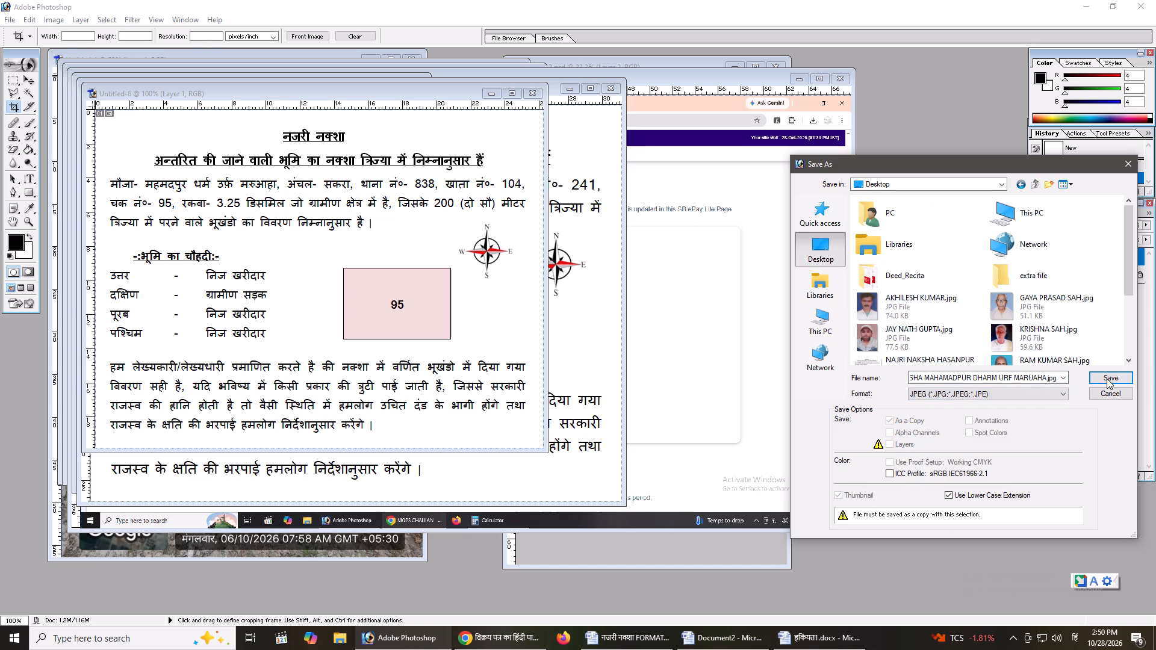
{"action": "left_click", "coordinate": [1107, 379]}
{"action": "key", "text": "Return"}
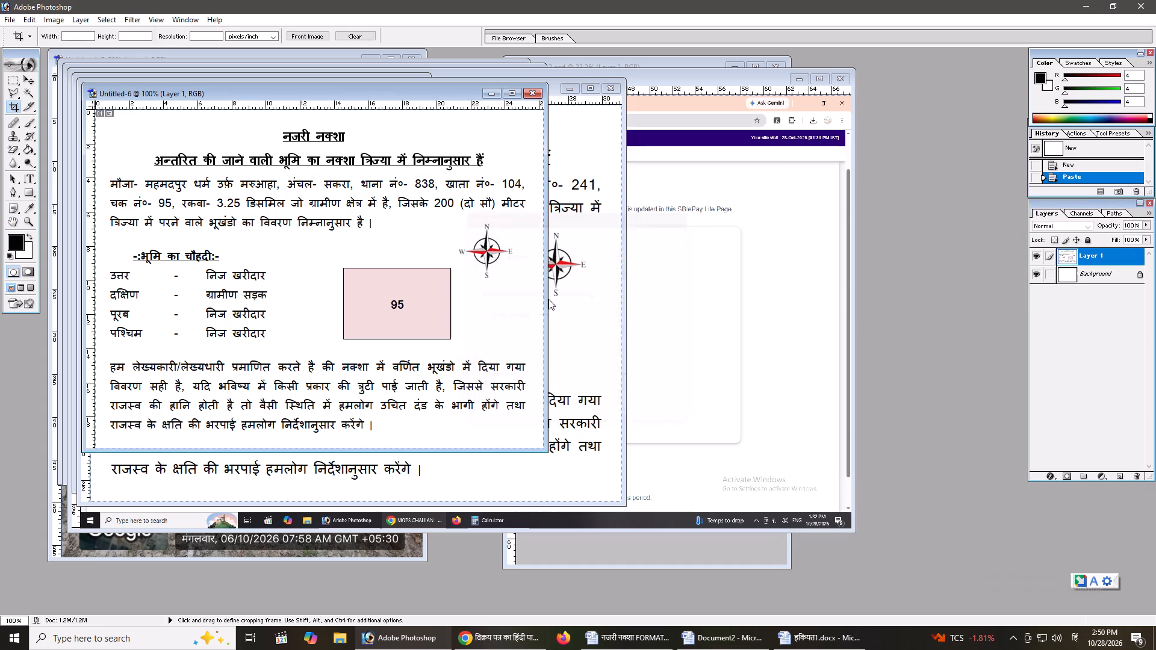
Return to the नजरी नक्शा document in Word, leave its preview, and print only page 2 in grayscale on the EPSON L3210.
{"action": "left_click", "coordinate": [820, 642]}
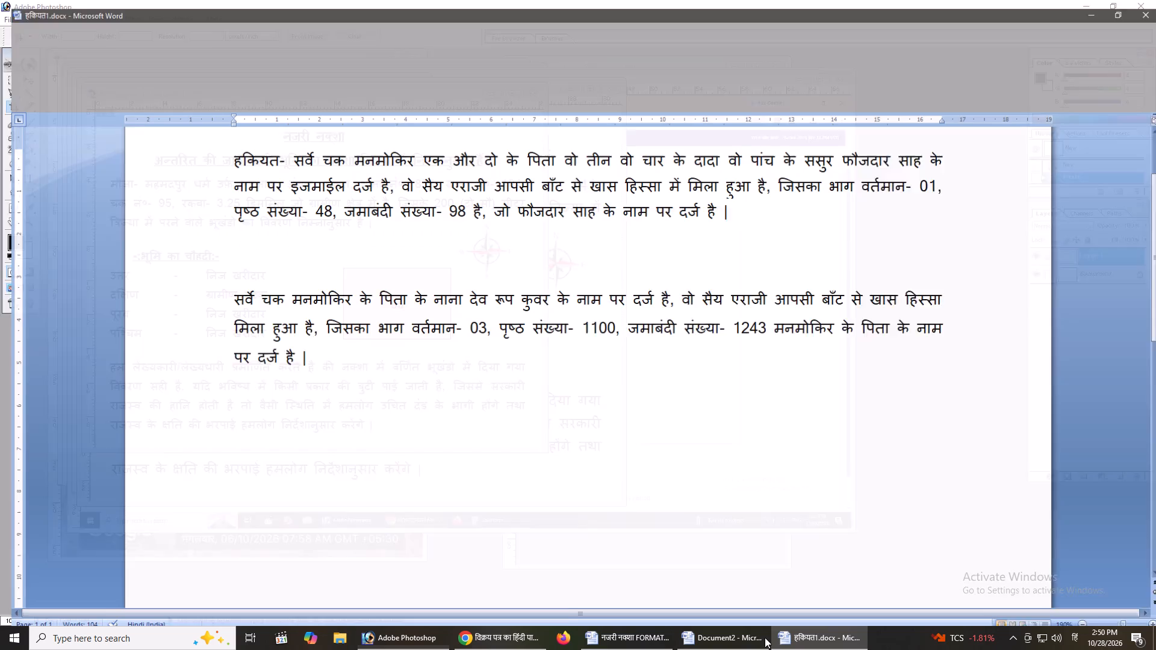
{"action": "left_click", "coordinate": [759, 641]}
{"action": "left_click", "coordinate": [632, 648]}
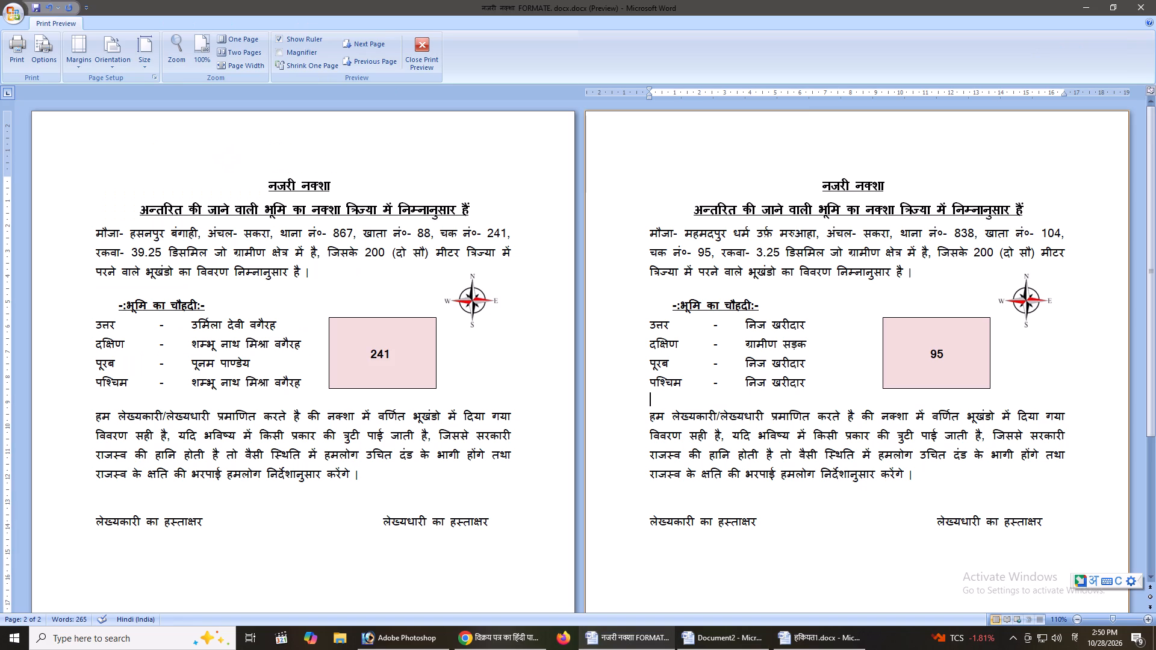
{"action": "left_click", "coordinate": [711, 525]}
{"action": "left_click", "coordinate": [434, 60]}
{"action": "key", "text": "ctrl+p"}
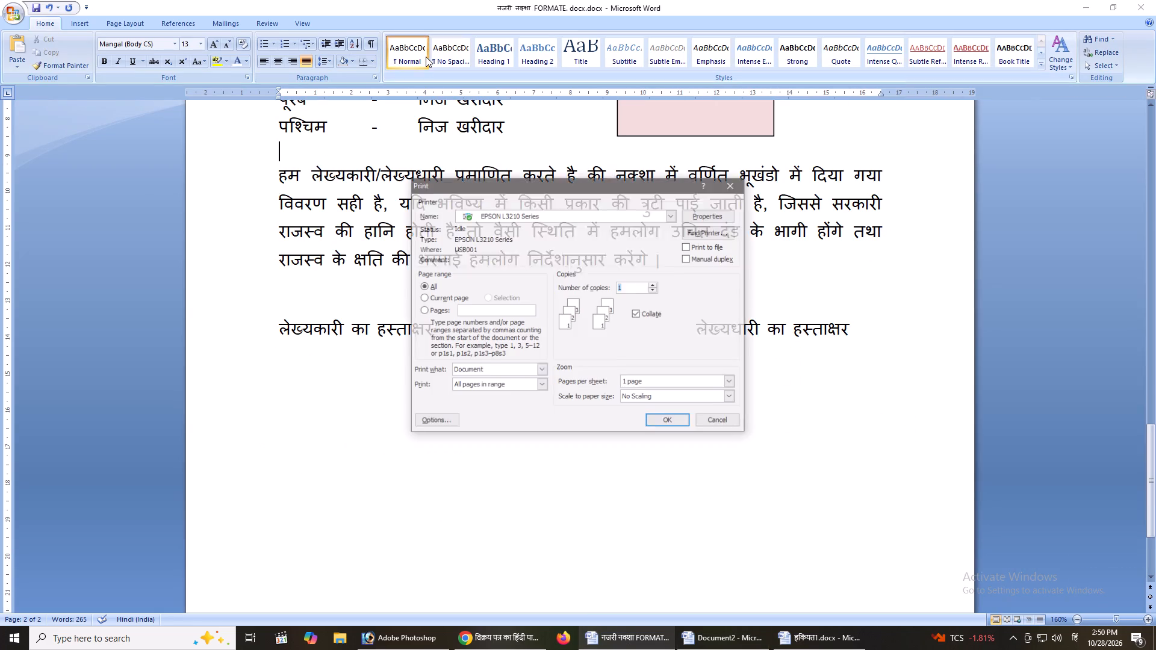
{"action": "left_click", "coordinate": [478, 311]}
{"action": "key", "text": "2"}
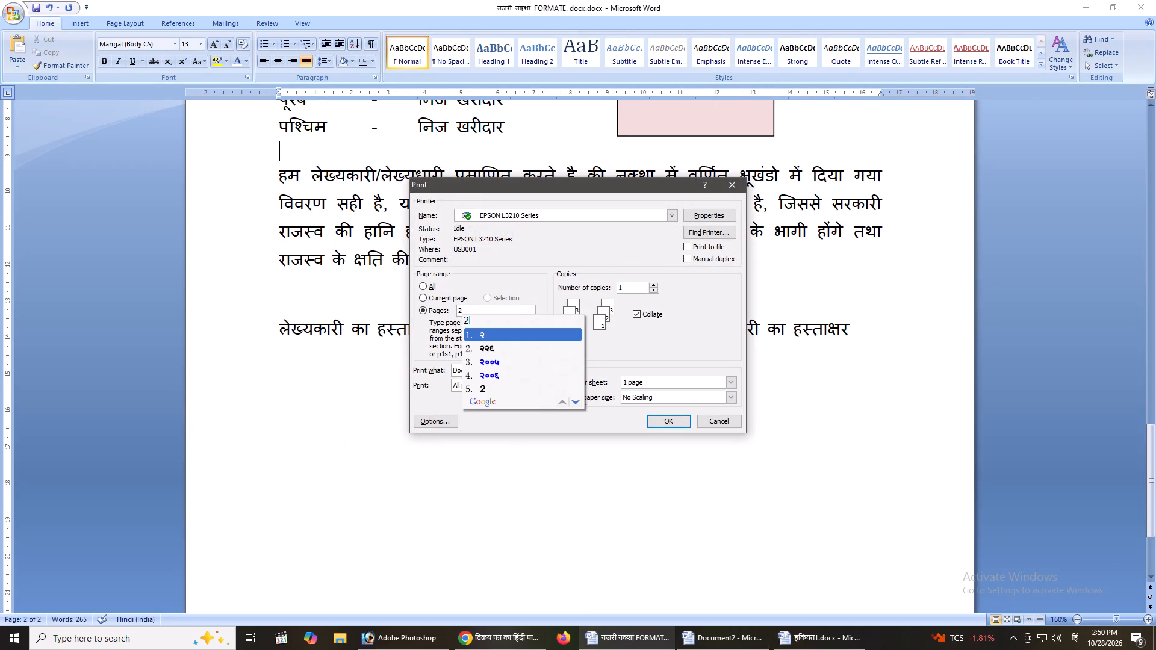
{"action": "key", "text": "F12"}
{"action": "key", "text": "2"}
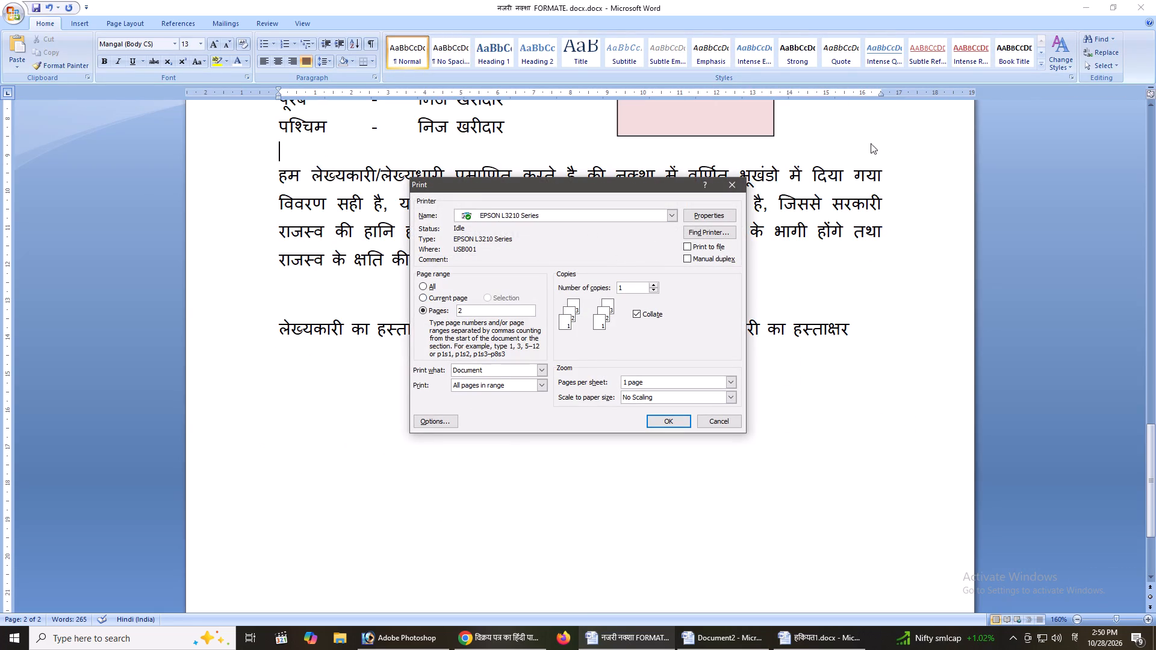
{"action": "left_click", "coordinate": [718, 218]}
{"action": "left_click", "coordinate": [698, 335]}
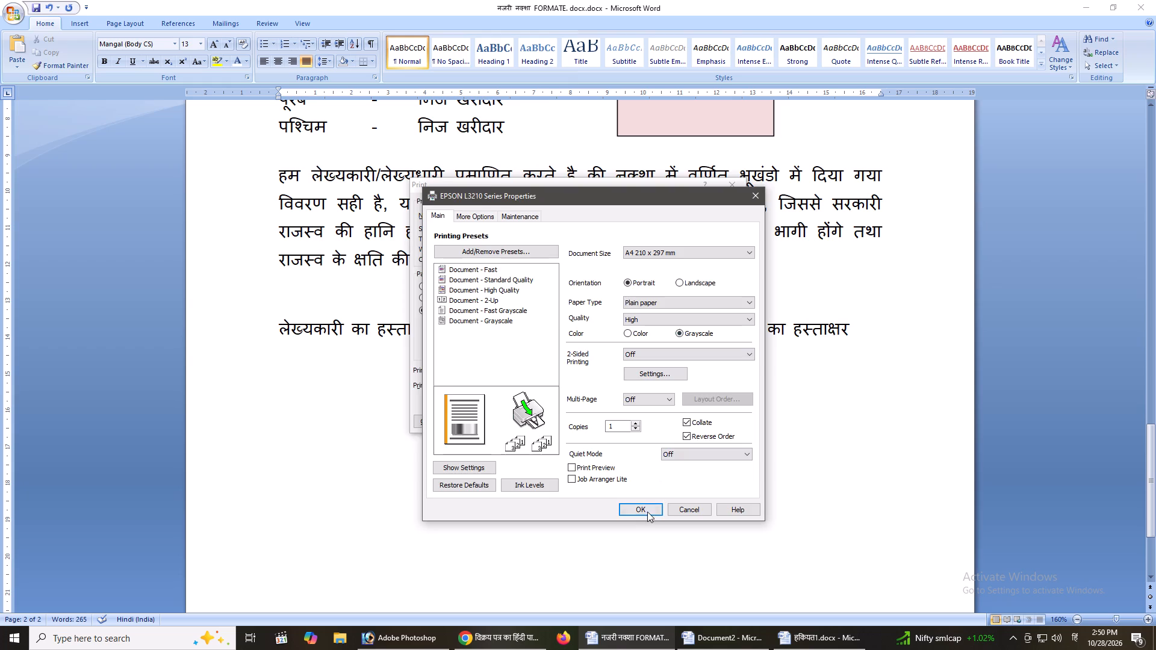
{"action": "left_click", "coordinate": [647, 512]}
{"action": "left_click", "coordinate": [663, 424]}
{"action": "left_click", "coordinate": [659, 440]}
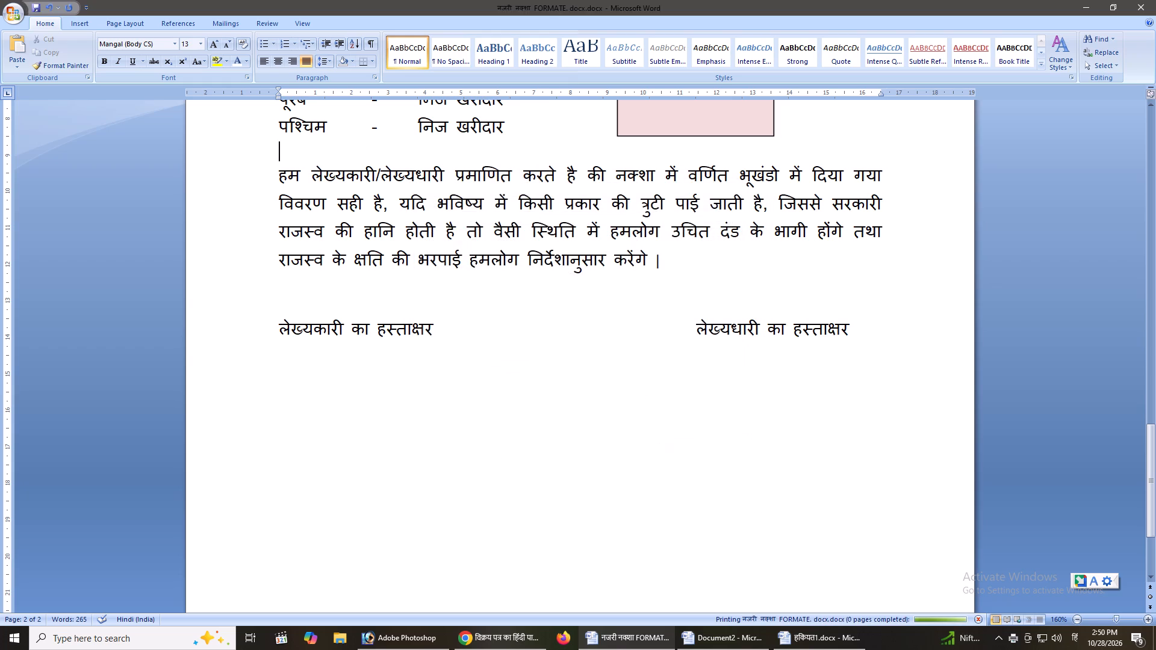
{"action": "left_click", "coordinate": [709, 450]}
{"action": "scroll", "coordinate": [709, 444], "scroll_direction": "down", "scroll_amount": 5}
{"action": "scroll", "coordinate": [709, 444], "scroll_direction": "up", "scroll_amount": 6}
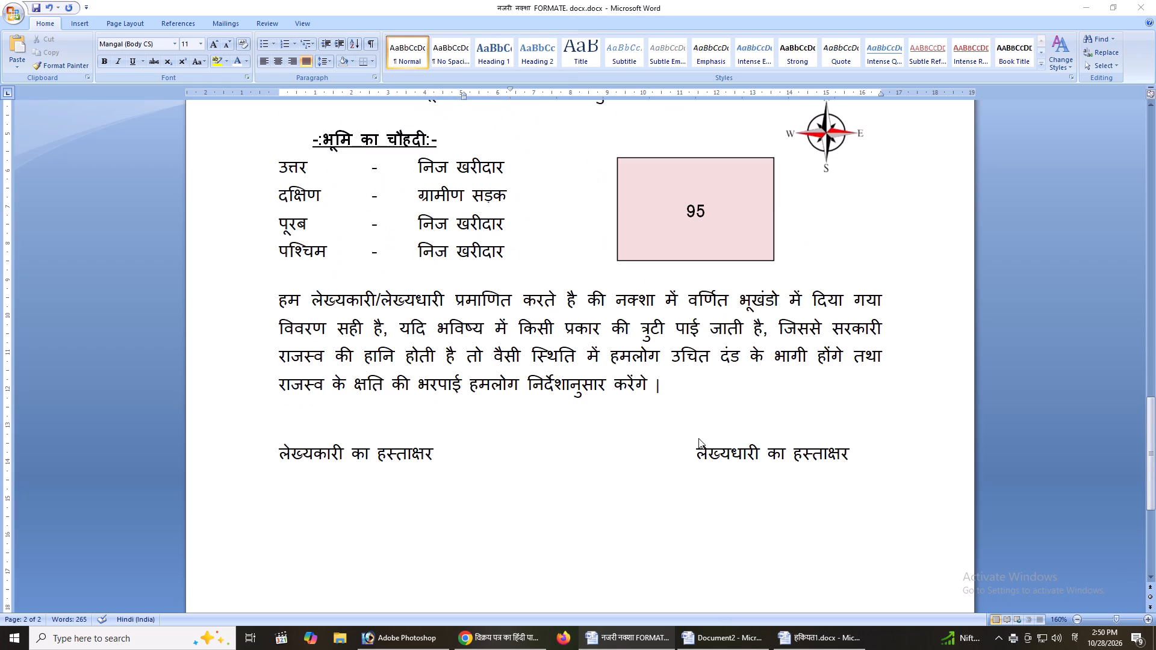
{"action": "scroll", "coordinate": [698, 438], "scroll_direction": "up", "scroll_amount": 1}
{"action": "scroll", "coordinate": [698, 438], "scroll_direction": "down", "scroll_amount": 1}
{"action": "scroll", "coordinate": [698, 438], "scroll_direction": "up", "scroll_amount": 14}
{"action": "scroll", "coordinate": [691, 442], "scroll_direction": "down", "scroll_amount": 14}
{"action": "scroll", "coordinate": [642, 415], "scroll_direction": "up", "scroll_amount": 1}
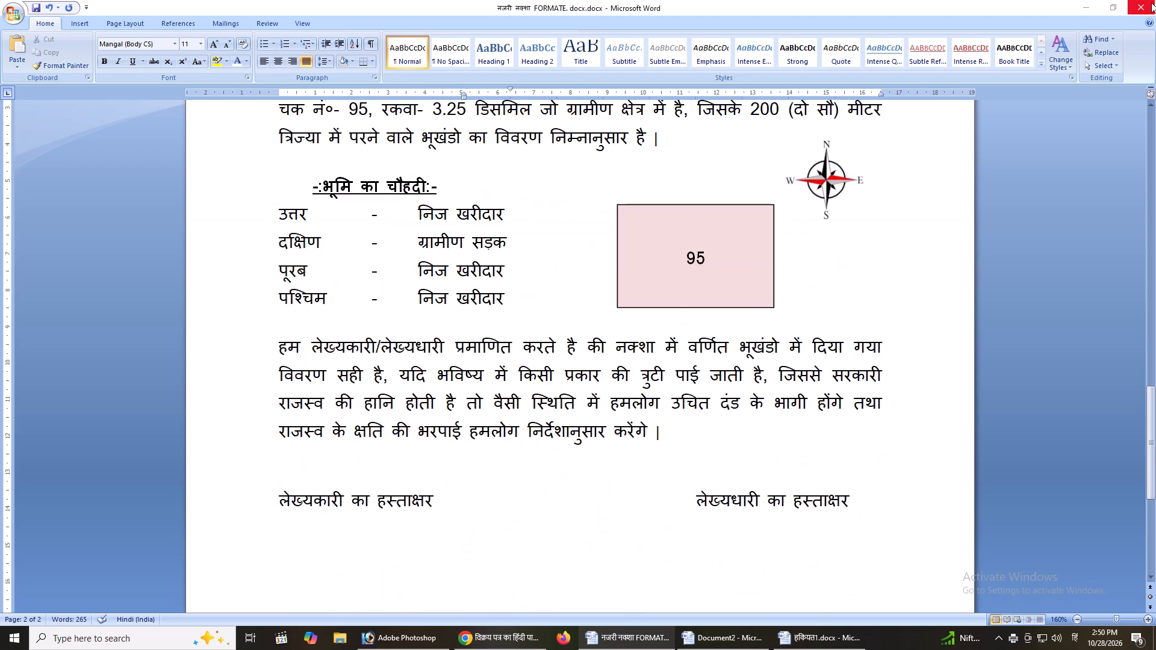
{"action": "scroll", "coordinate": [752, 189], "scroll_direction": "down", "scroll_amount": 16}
Save the नजरी नक्शा document and close it.
{"action": "left_click", "coordinate": [666, 314]}
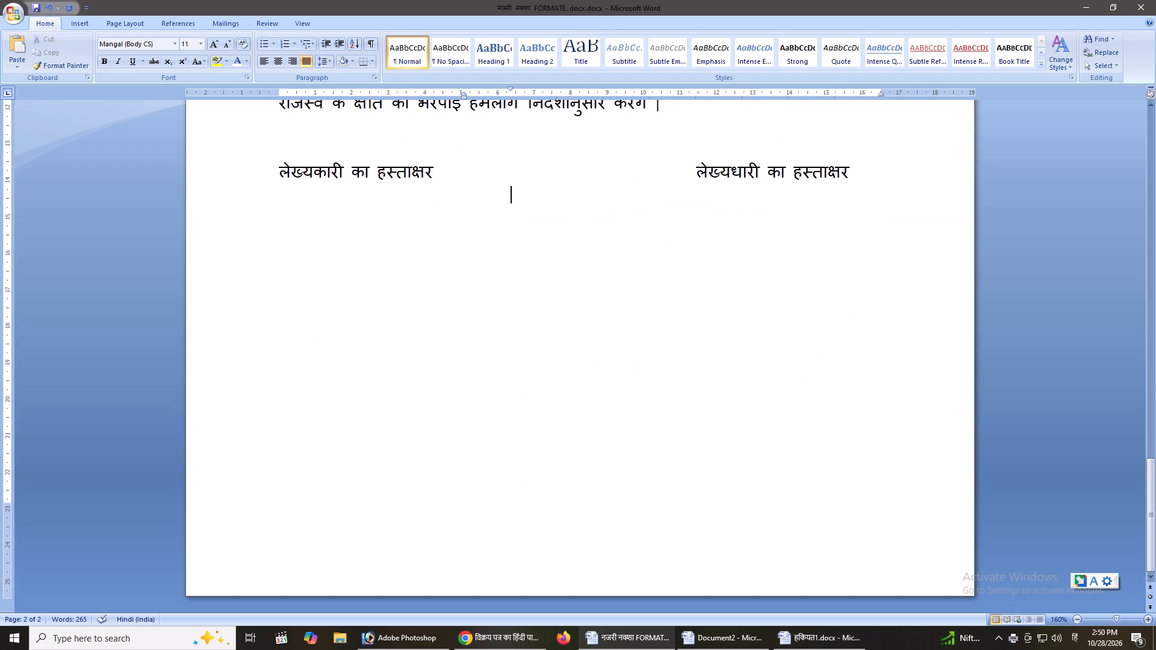
{"action": "key", "text": "ctrl+s"}
{"action": "key", "text": "ctrl+s"}
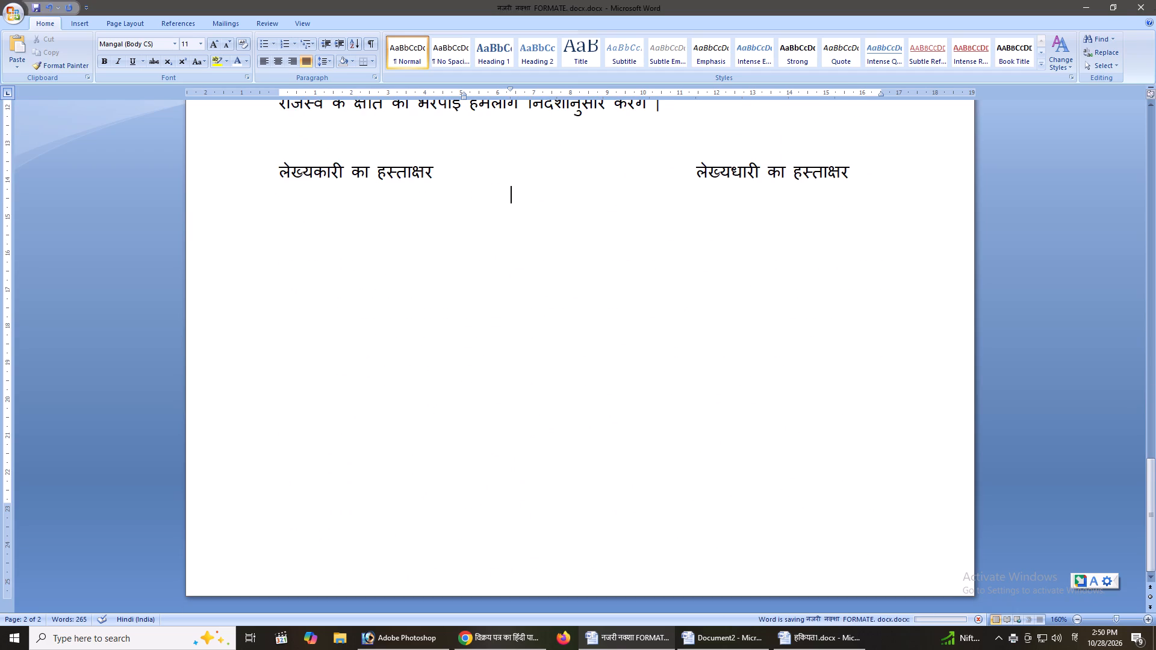
{"action": "left_click", "coordinate": [1142, 0]}
{"action": "left_click", "coordinate": [515, 640]}
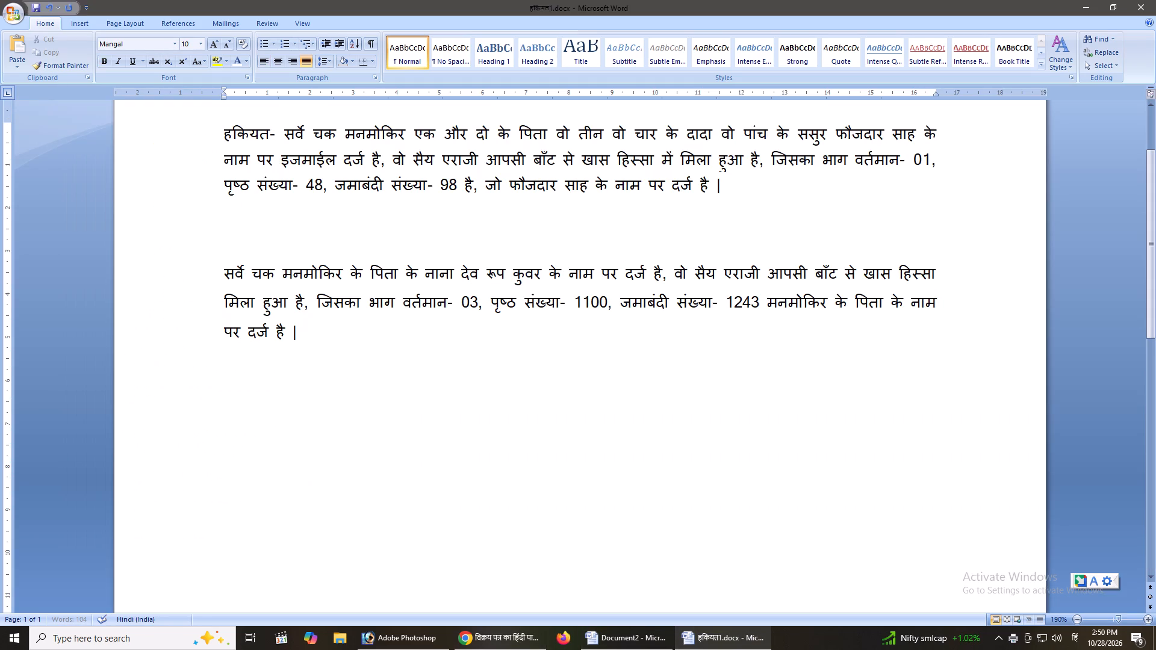
{"action": "key", "text": "Return"}
{"action": "key", "text": "ctrl+v"}
Copy the formatting of the सर्वे चक paragraph onto all the pasted संदर्भ text with Format Painter.
{"action": "scroll", "coordinate": [585, 397], "scroll_direction": "up", "scroll_amount": 5}
{"action": "scroll", "coordinate": [585, 397], "scroll_direction": "down", "scroll_amount": 3, "text": "ctrl"}
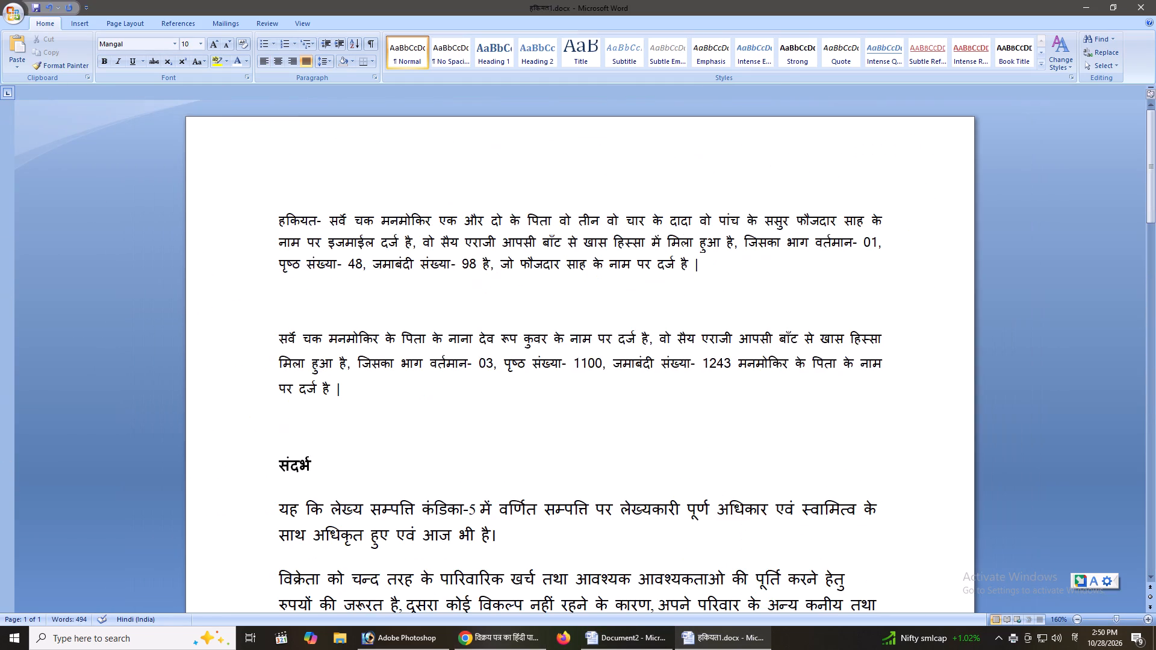
{"action": "scroll", "coordinate": [471, 405], "scroll_direction": "down", "scroll_amount": 3}
{"action": "left_click_drag", "start_coordinate": [263, 232], "coordinate": [304, 235]}
{"action": "left_click", "coordinate": [76, 66]}
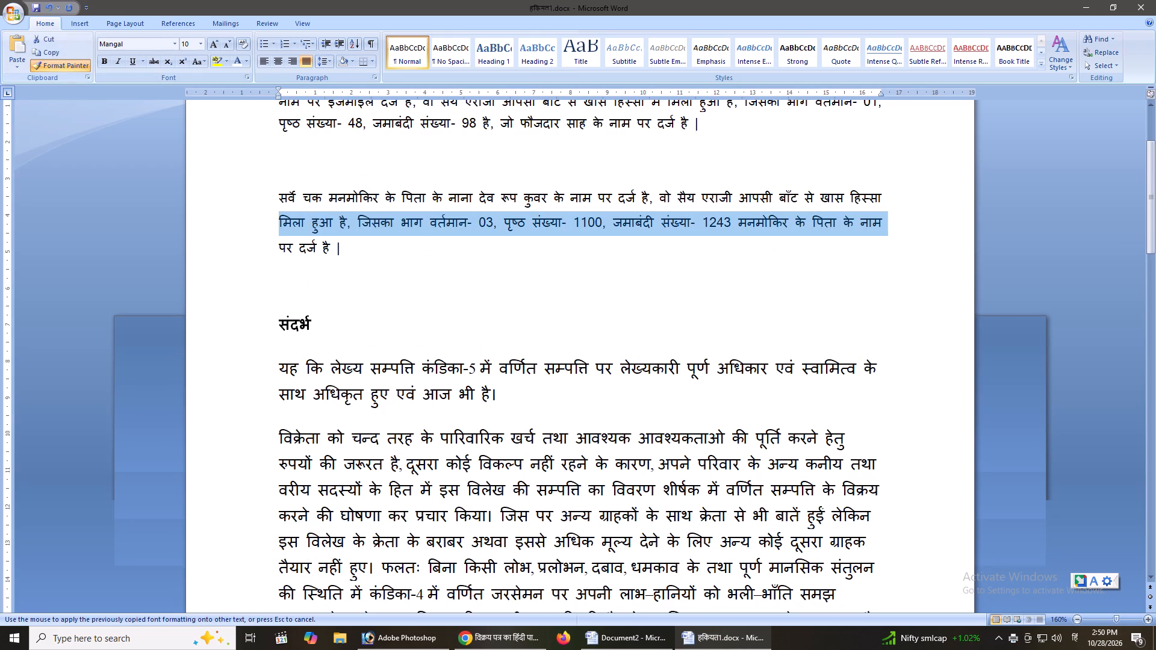
{"action": "left_click_drag", "start_coordinate": [278, 325], "coordinate": [769, 646]}
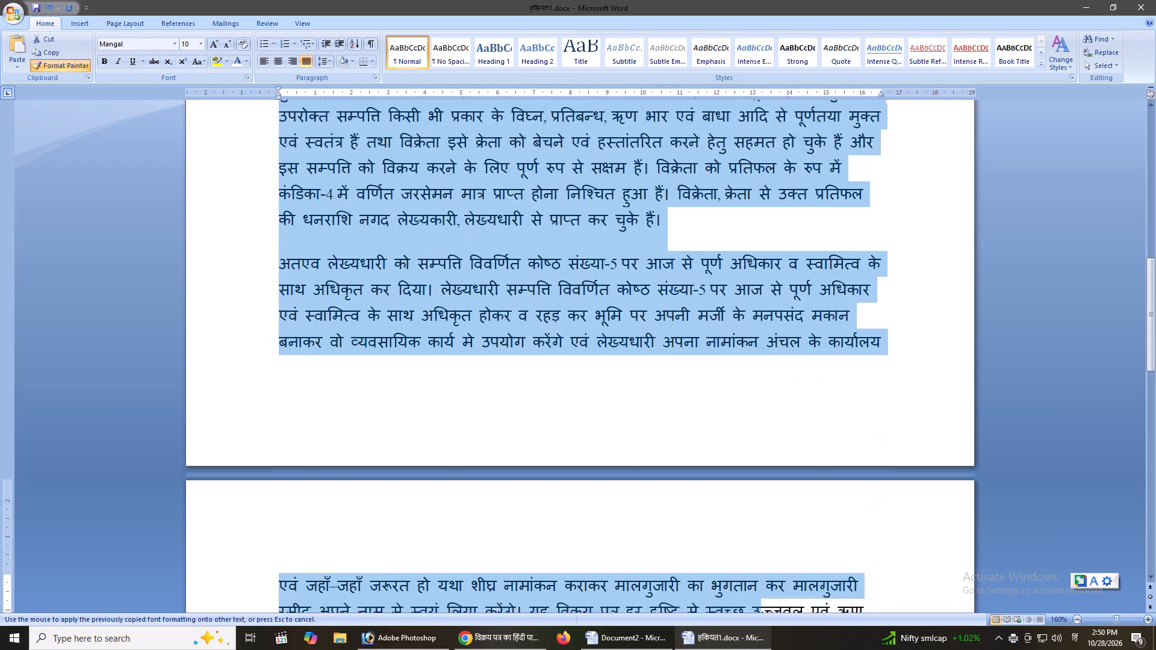
{"action": "left_click_drag", "start_coordinate": [769, 646], "coordinate": [853, 524]}
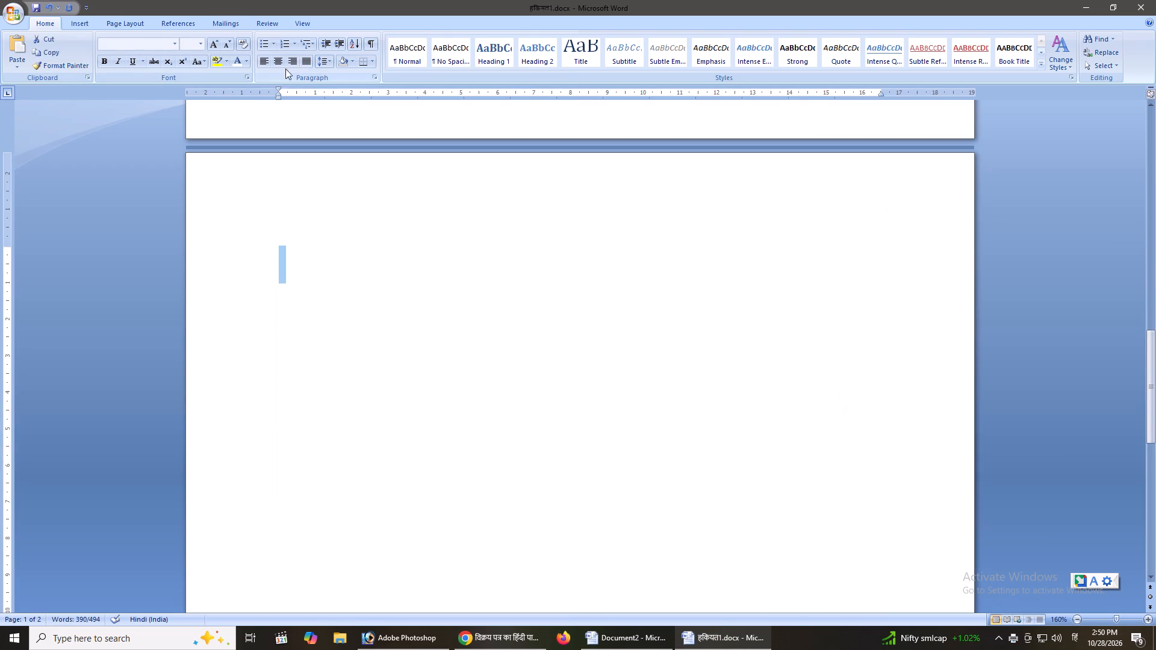
Justify the pasted संदर्भ text, set its line spacing to 1.0, and remove the space before and after its paragraphs.
{"action": "left_click", "coordinate": [311, 61]}
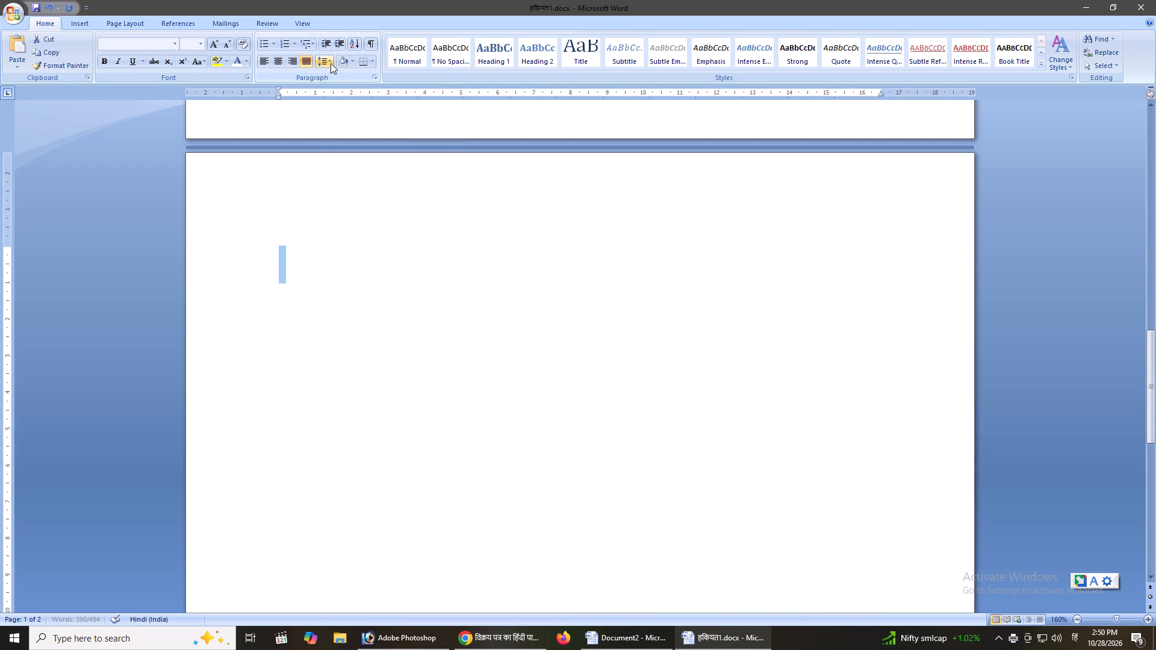
{"action": "left_click", "coordinate": [331, 63]}
{"action": "left_click", "coordinate": [348, 81]}
{"action": "left_click", "coordinate": [322, 56]}
{"action": "left_click", "coordinate": [356, 167]}
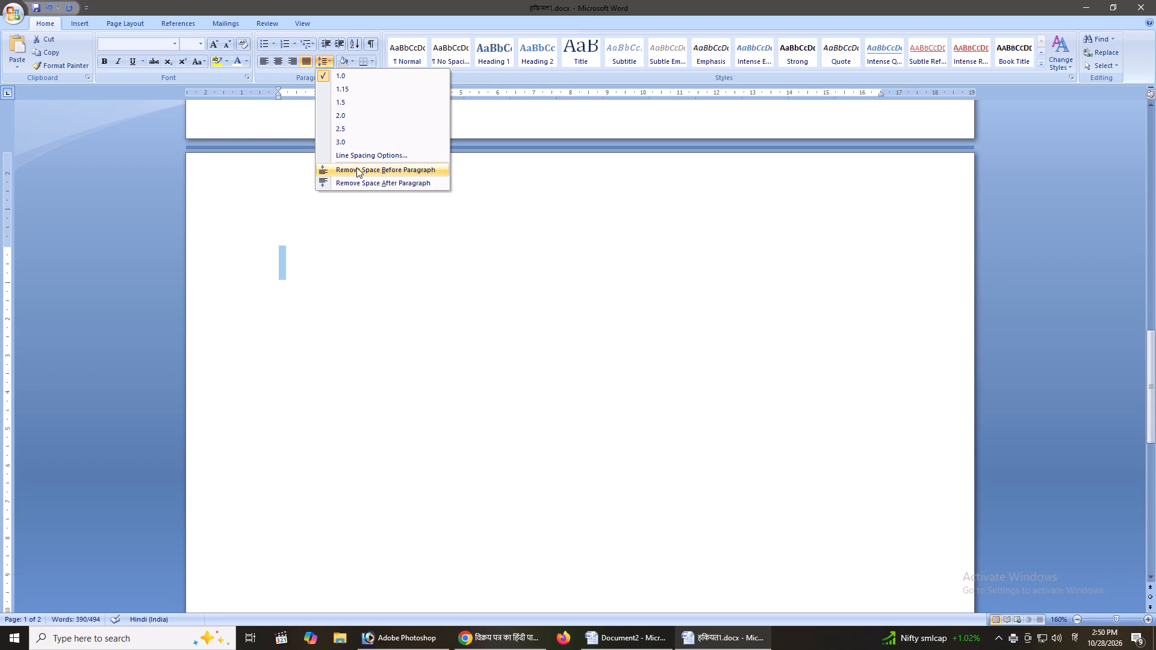
{"action": "left_click", "coordinate": [322, 62]}
{"action": "left_click", "coordinate": [356, 184]}
{"action": "left_click", "coordinate": [521, 261]}
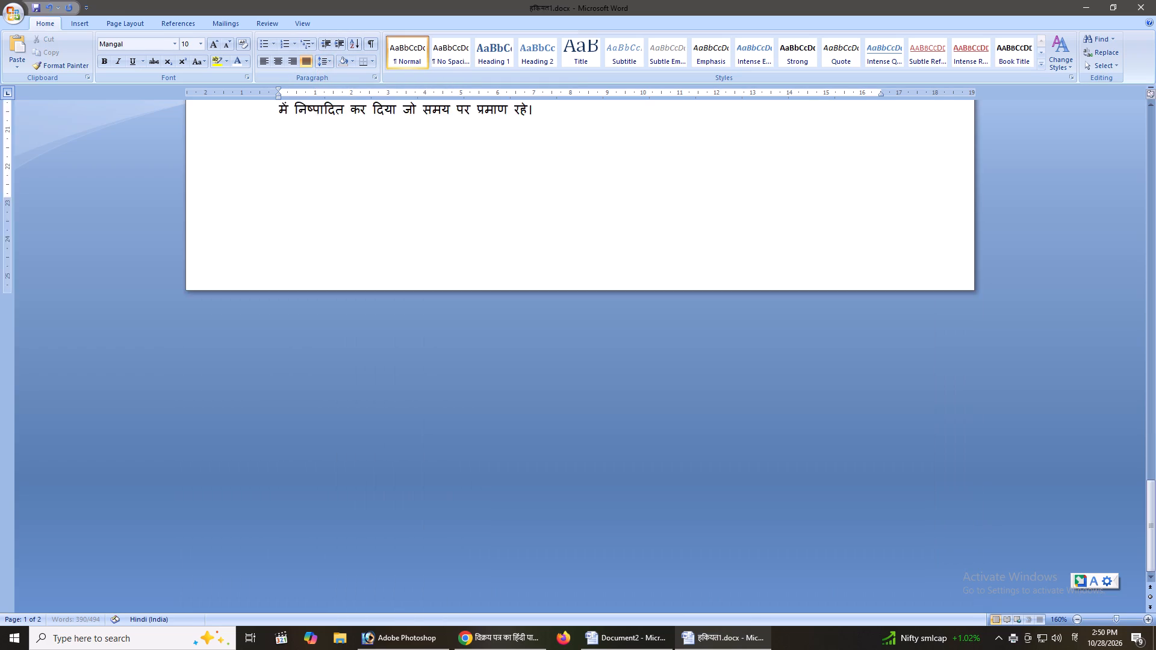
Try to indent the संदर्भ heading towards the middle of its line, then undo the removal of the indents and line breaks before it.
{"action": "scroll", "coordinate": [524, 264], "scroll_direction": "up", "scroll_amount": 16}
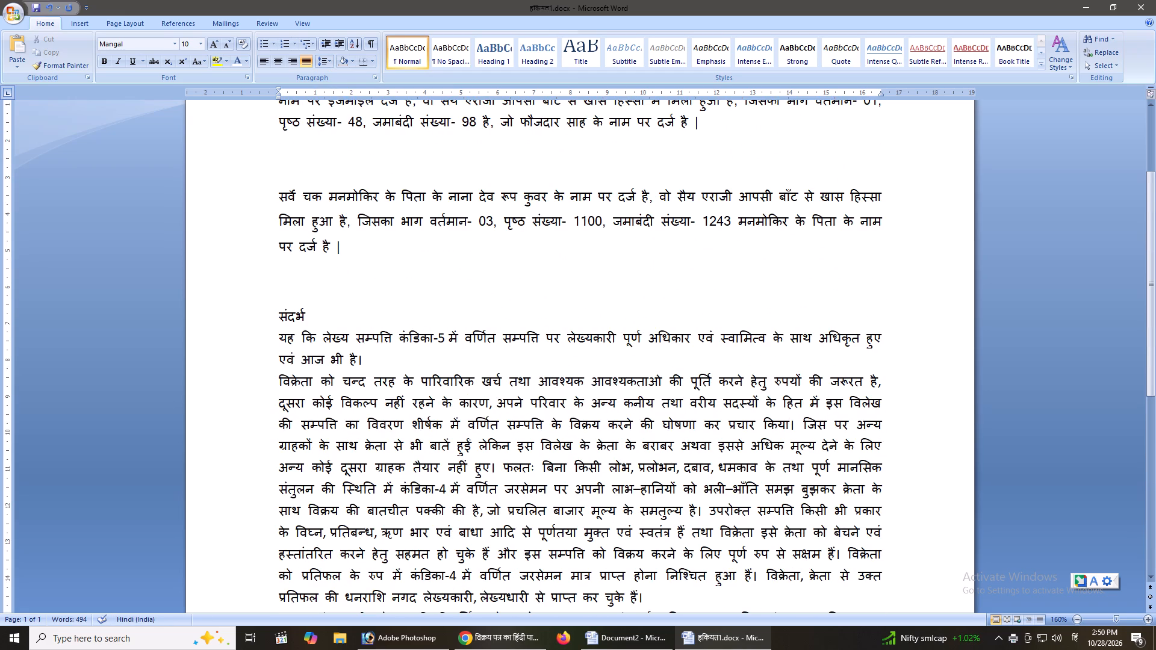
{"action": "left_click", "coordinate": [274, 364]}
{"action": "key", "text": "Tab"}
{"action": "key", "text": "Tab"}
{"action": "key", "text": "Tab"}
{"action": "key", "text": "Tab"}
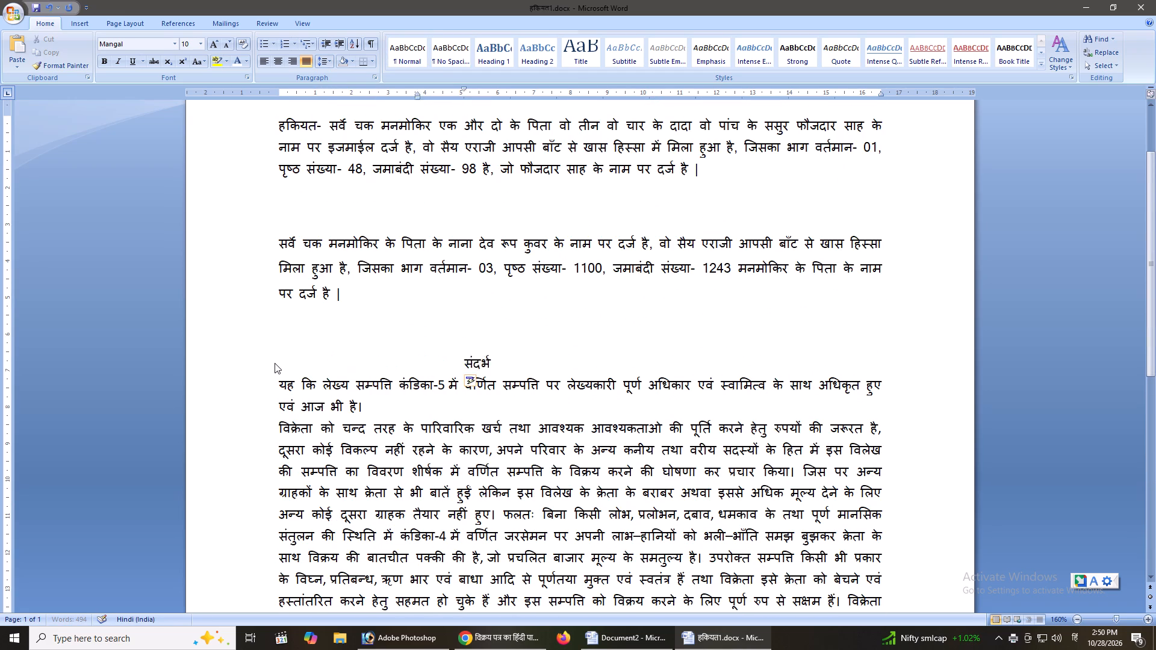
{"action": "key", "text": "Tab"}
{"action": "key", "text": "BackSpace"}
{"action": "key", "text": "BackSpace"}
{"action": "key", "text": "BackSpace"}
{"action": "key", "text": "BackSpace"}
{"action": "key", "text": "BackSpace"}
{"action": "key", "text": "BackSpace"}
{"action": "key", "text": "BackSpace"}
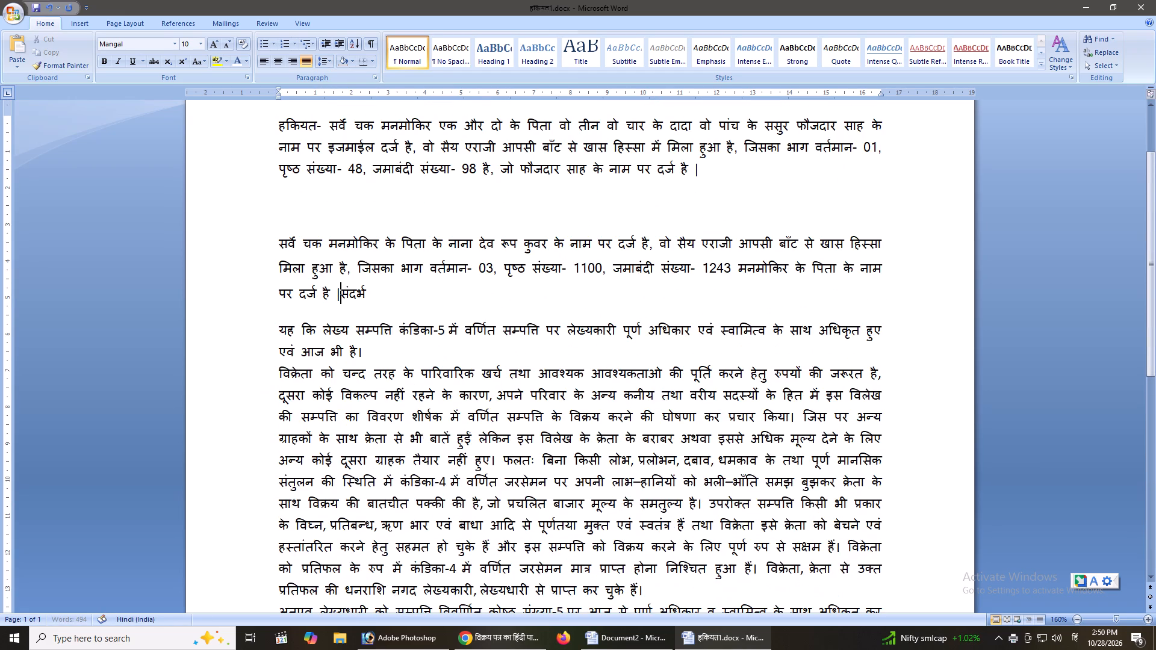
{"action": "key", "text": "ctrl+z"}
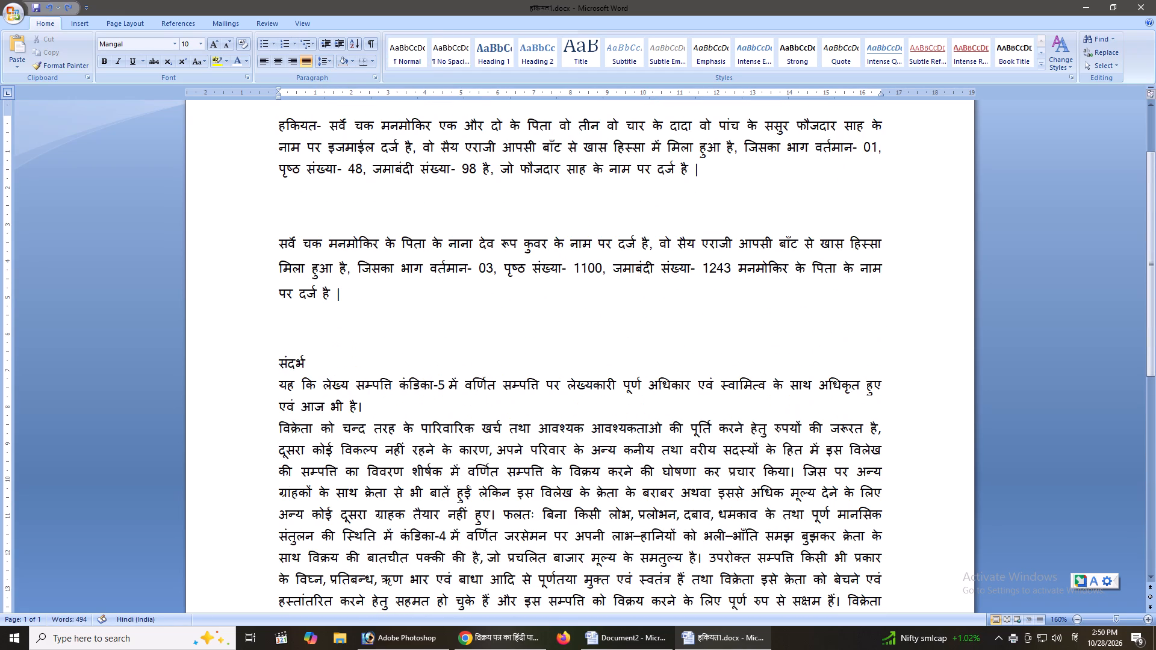
Join the संदर्भ heading with the paragraph below it, separating them with ":-" and two spaces.
{"action": "left_click", "coordinate": [275, 382]}
{"action": "key", "text": "BackSpace"}
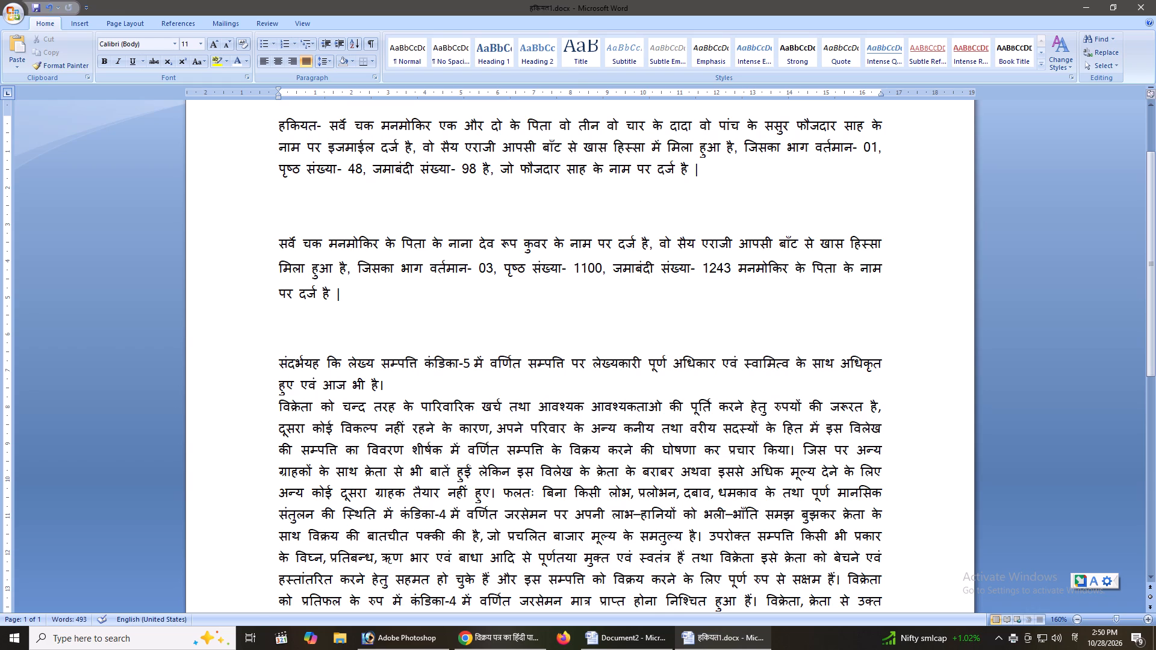
{"action": "key", "text": "shift+colon"}
{"action": "type", "text": "-"}
{"action": "key", "text": "space"}
{"action": "key", "text": "space"}
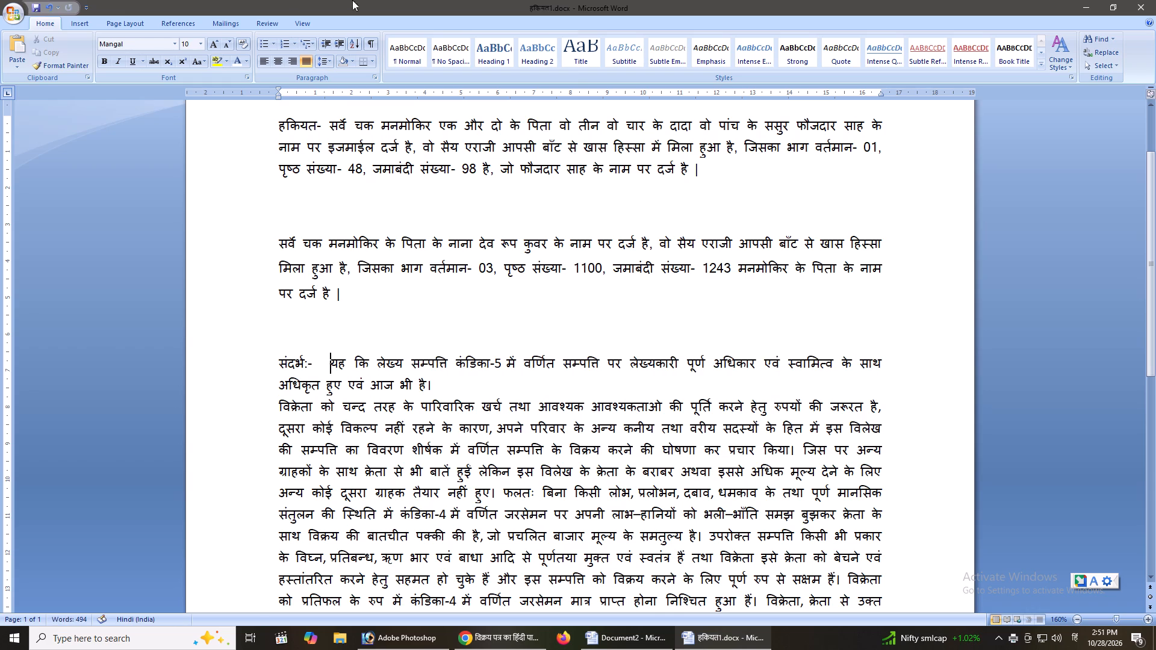
Remove the extra space between "संदर्भ:-" and "यह कि" so that a single space separates them.
{"action": "key", "text": "BackSpace"}
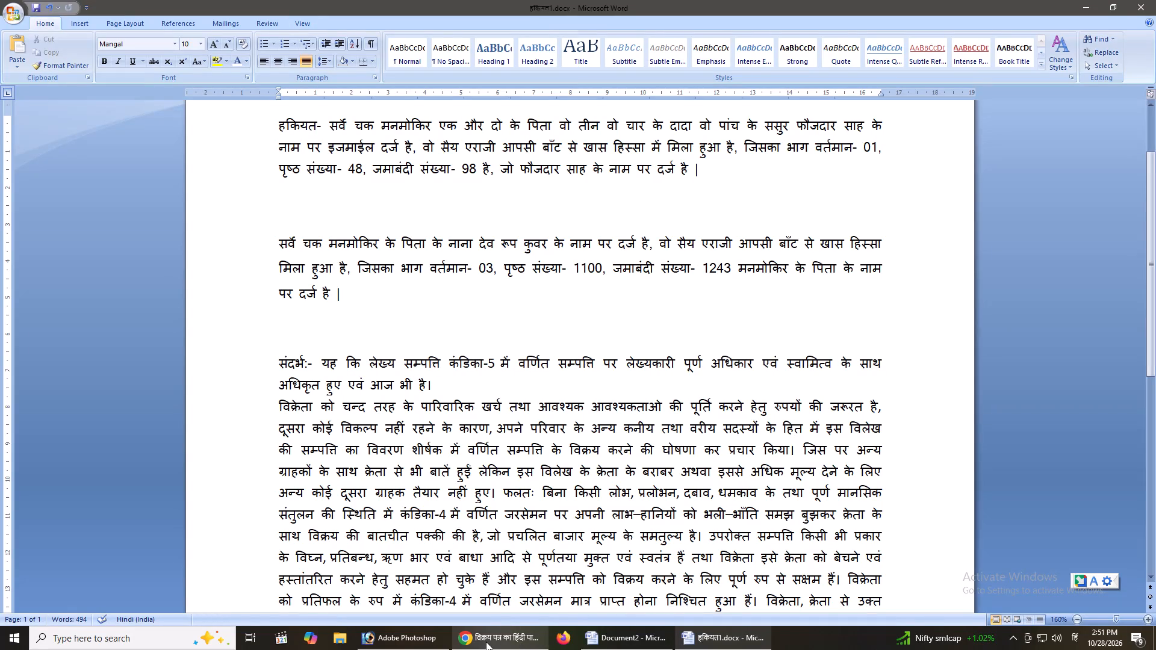
Open the uploaded संदर्भ source image from the Gemini chat in Chrome and compare it with the संदर्भ text in हकियत1.docx.
{"action": "left_click", "coordinate": [486, 642]}
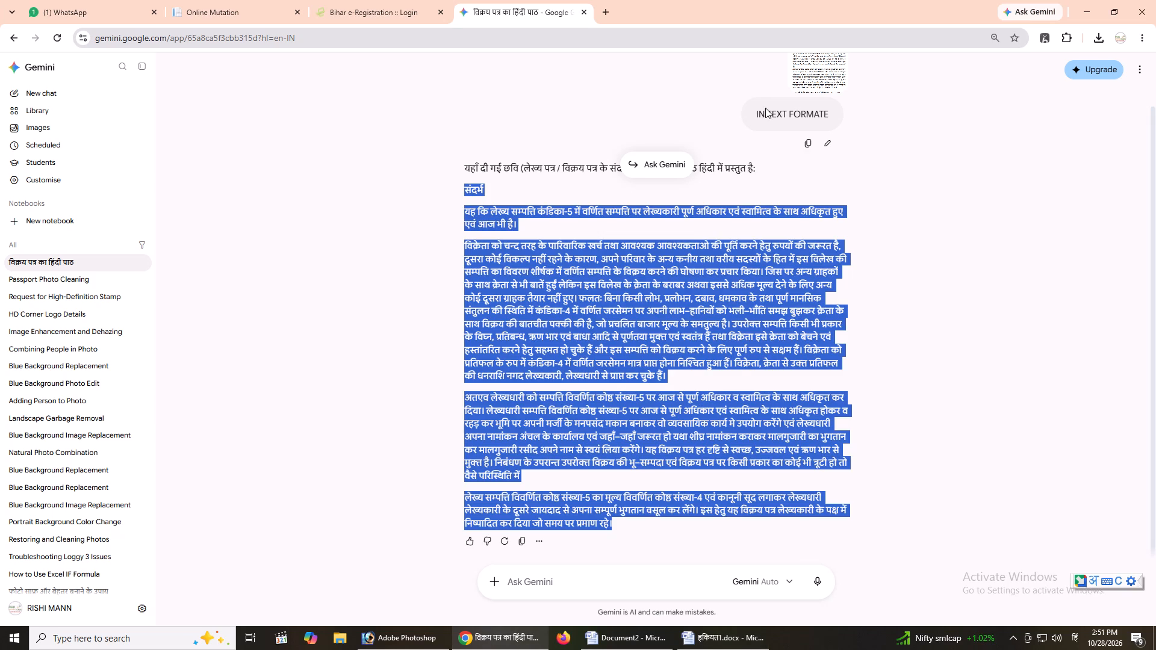
{"action": "left_click", "coordinate": [810, 78]}
{"action": "left_click_drag", "start_coordinate": [611, 312], "coordinate": [771, 0]}
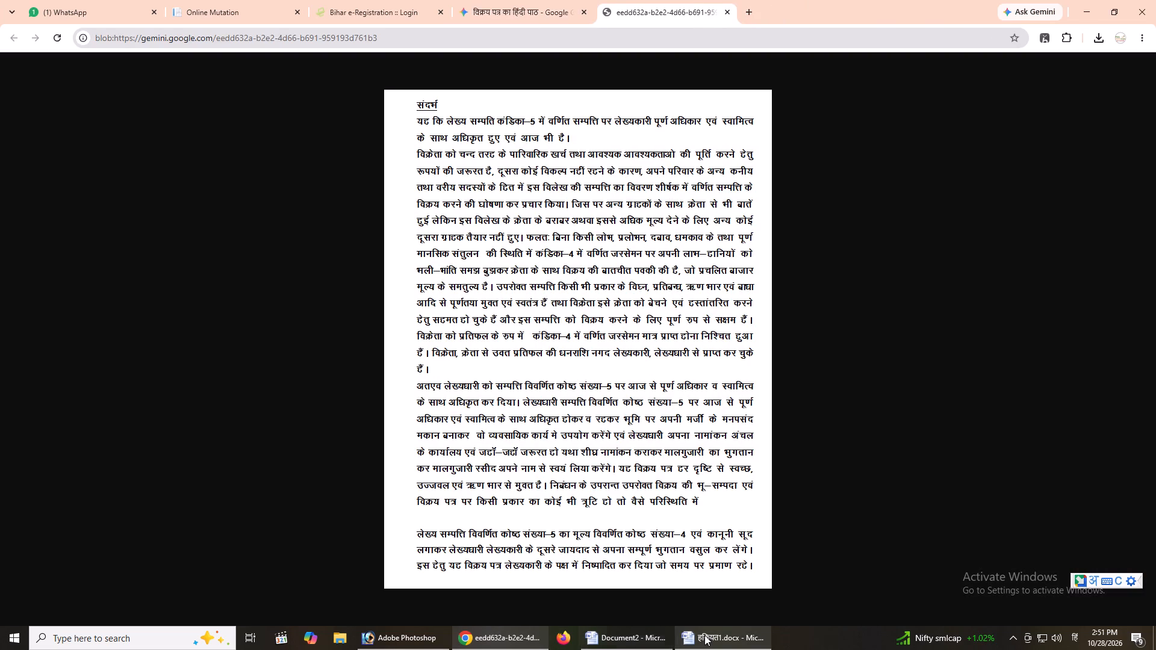
{"action": "left_click", "coordinate": [704, 635]}
{"action": "left_click", "coordinate": [656, 648]}
{"action": "left_click", "coordinate": [709, 644]}
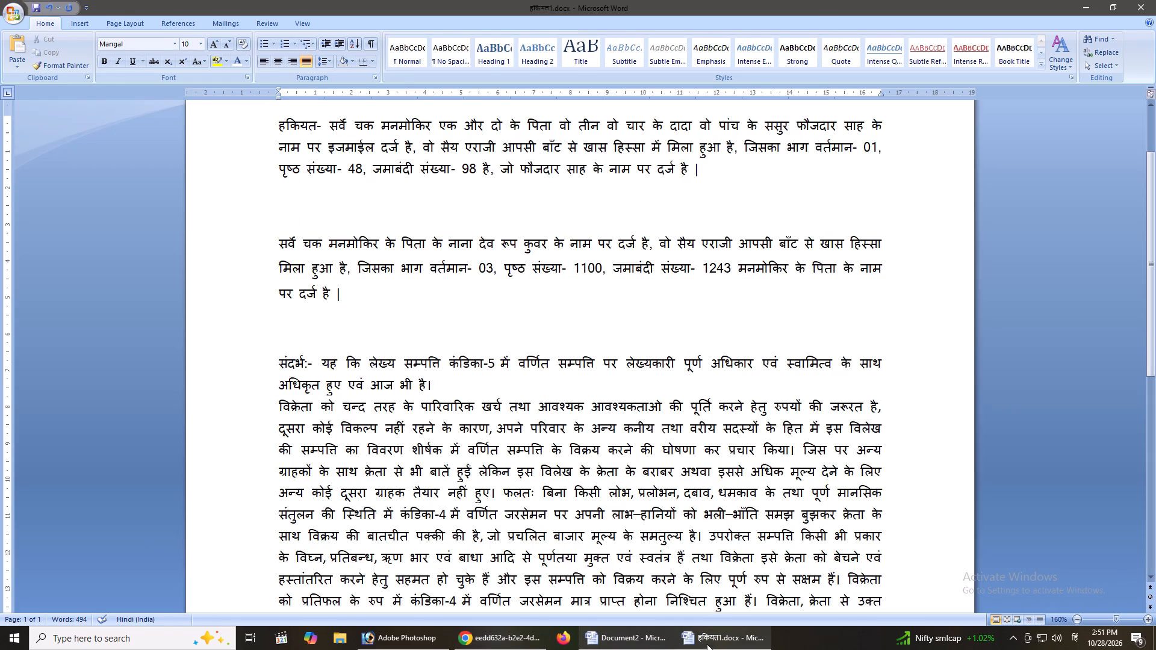
{"action": "left_click", "coordinate": [503, 643]}
{"action": "left_click", "coordinate": [738, 646]}
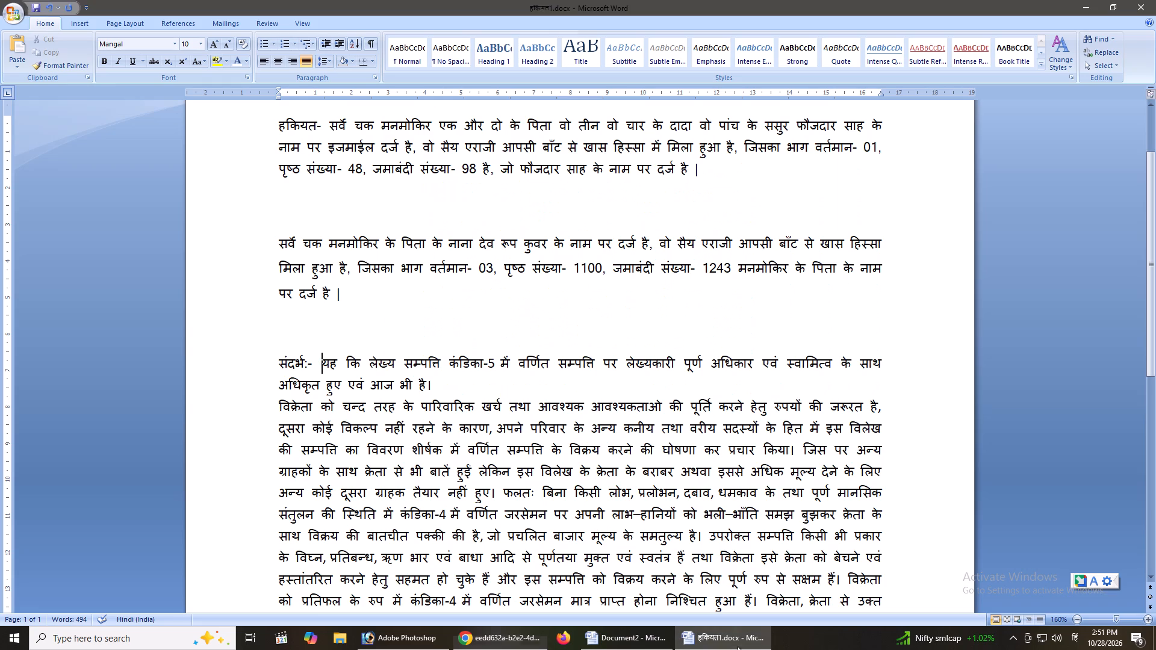
{"action": "left_click", "coordinate": [494, 646]}
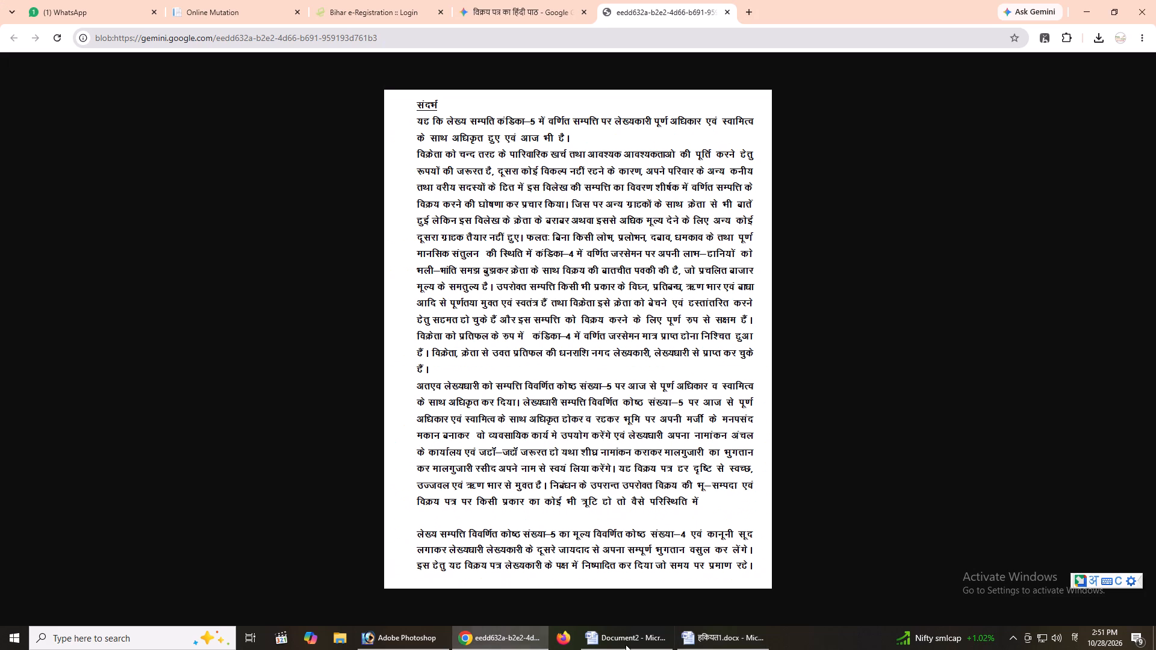
Return to हकियत1.docx in Word and review the हकियत and संदर्भ paragraphs through to the end of the text.
{"action": "left_click", "coordinate": [721, 646]}
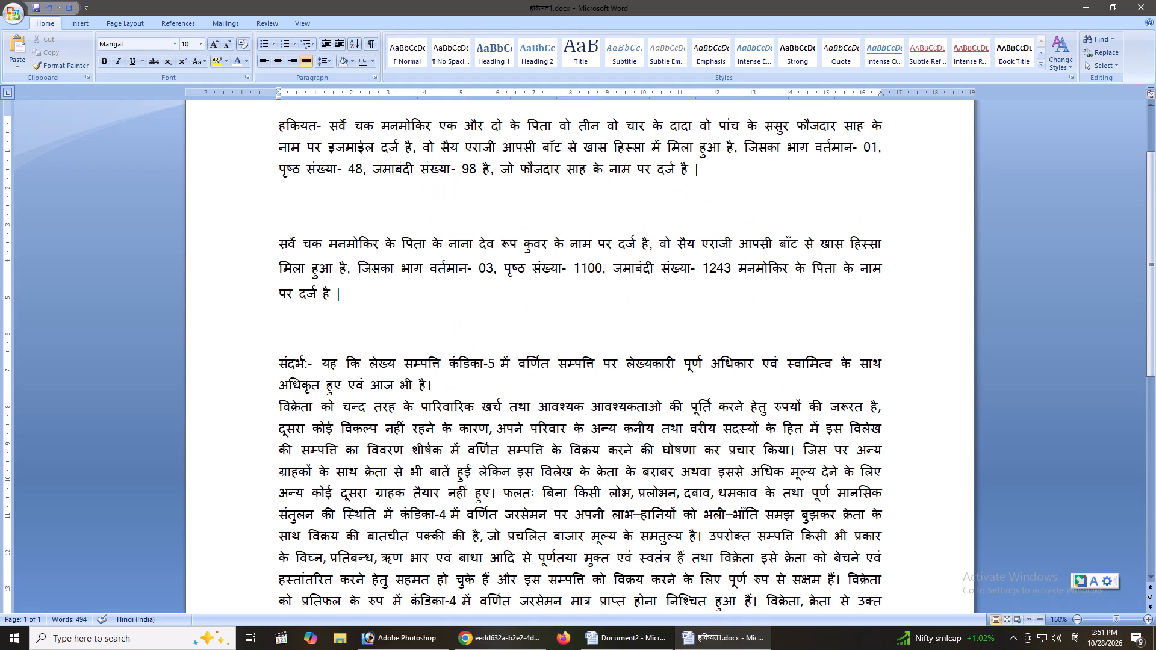
{"action": "scroll", "coordinate": [535, 589], "scroll_direction": "down", "scroll_amount": 6}
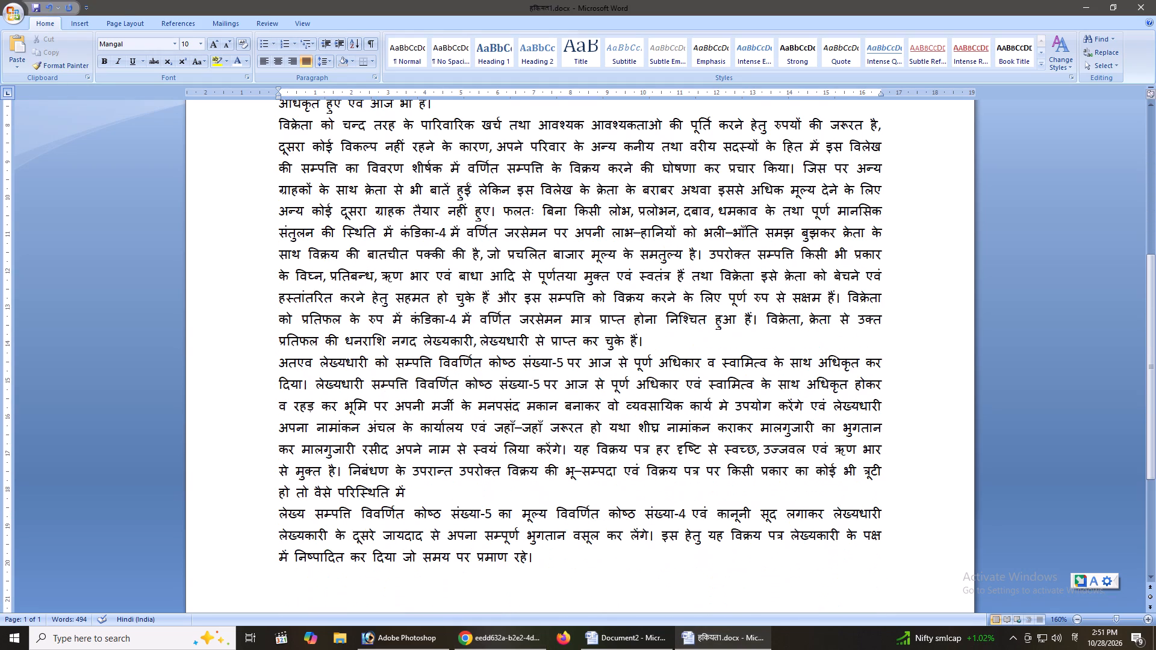
{"action": "scroll", "coordinate": [532, 579], "scroll_direction": "down", "scroll_amount": 9}
{"action": "scroll", "coordinate": [527, 568], "scroll_direction": "up", "scroll_amount": 7}
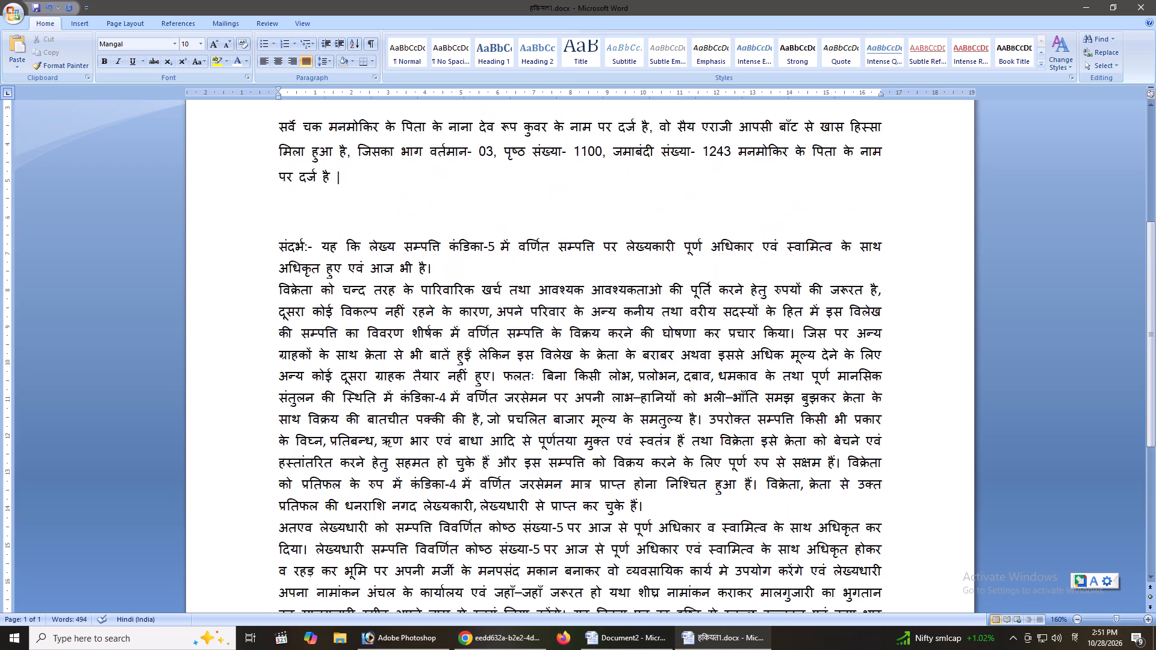
{"action": "scroll", "coordinate": [511, 559], "scroll_direction": "up", "scroll_amount": 7}
{"action": "scroll", "coordinate": [518, 575], "scroll_direction": "down", "scroll_amount": 5}
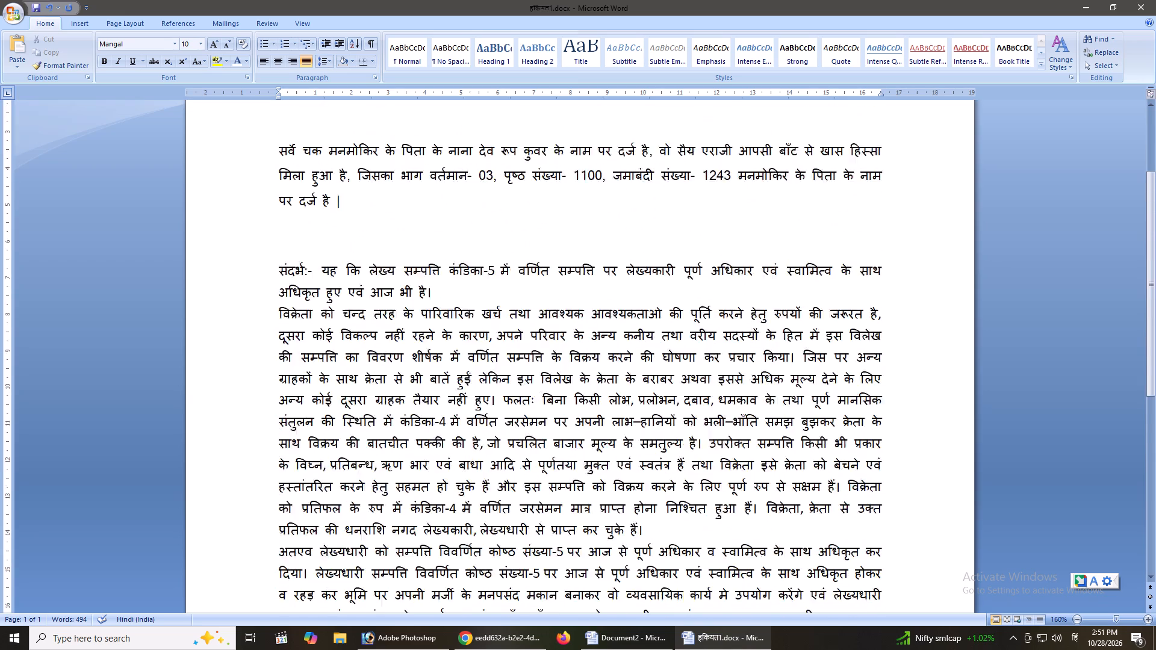
{"action": "scroll", "coordinate": [518, 575], "scroll_direction": "down", "scroll_amount": 2}
Save the हकियत1.docx document.
{"action": "key", "text": "ctrl+s"}
{"action": "key", "text": "ctrl+s"}
{"action": "key", "text": "ctrl+s"}
{"action": "key", "text": "ctrl+s"}
{"action": "key", "text": "ctrl+s"}
{"action": "key", "text": "ctrl+s"}
{"action": "key", "text": "ctrl+s"}
{"action": "key", "text": "ctrl+s"}
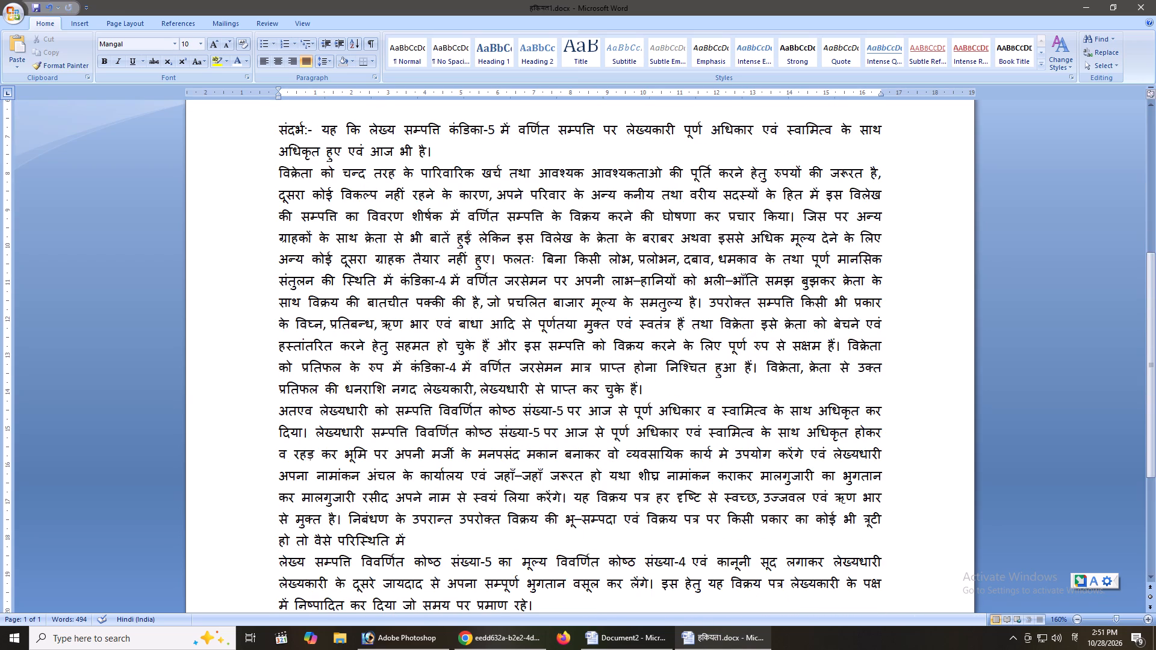
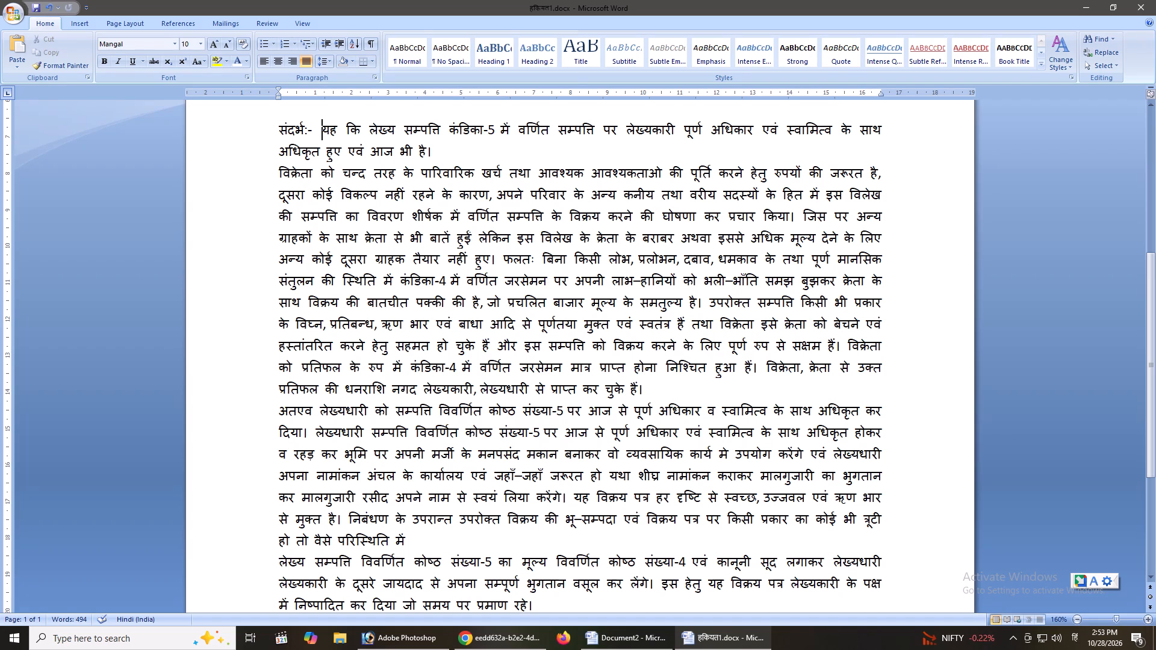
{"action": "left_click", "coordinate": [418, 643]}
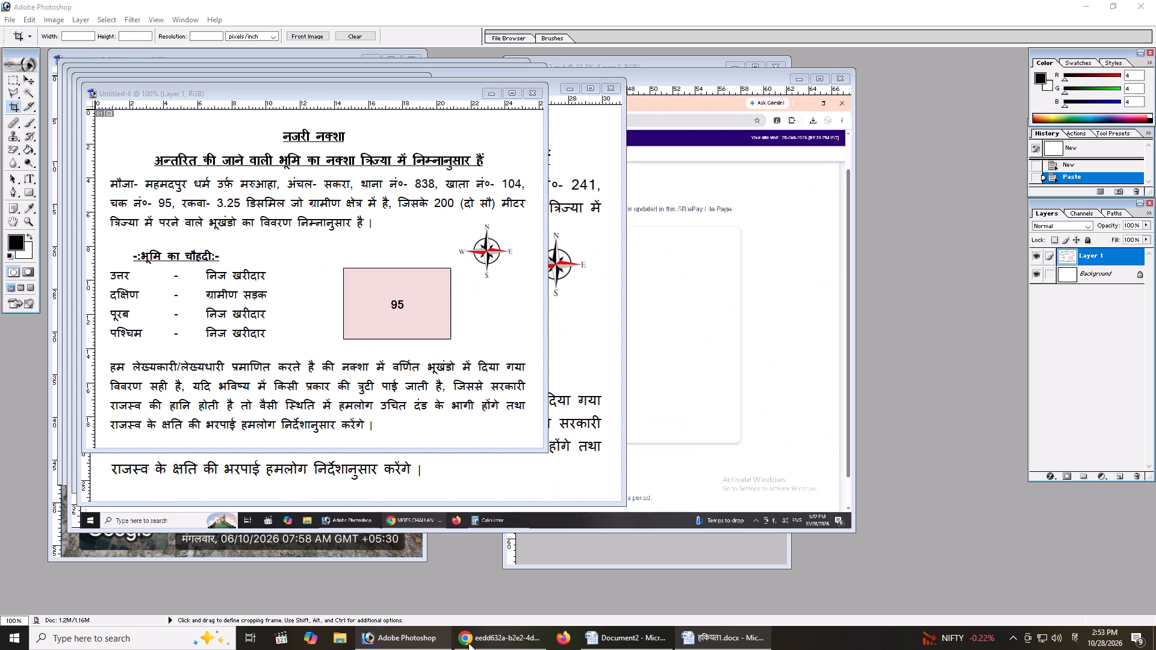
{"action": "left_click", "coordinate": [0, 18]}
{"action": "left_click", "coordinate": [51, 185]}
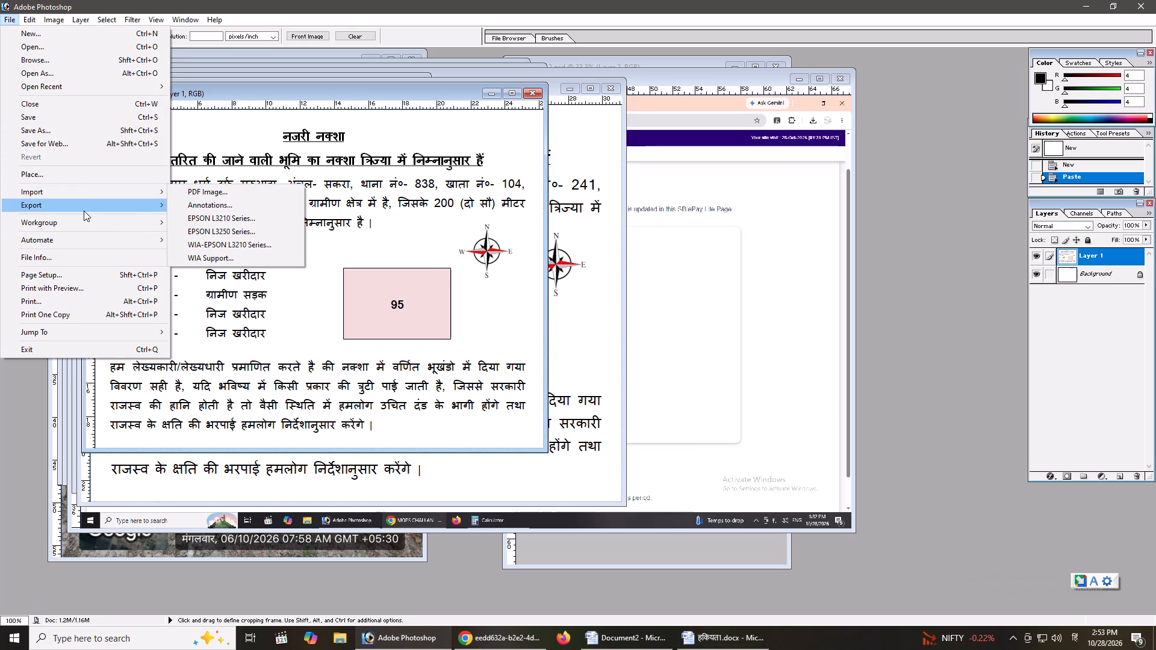
Search Windows for "KURO" and launch the best match.
{"action": "left_click", "coordinate": [147, 635]}
{"action": "type", "text": "KURO"}
{"action": "key", "text": "Return"}
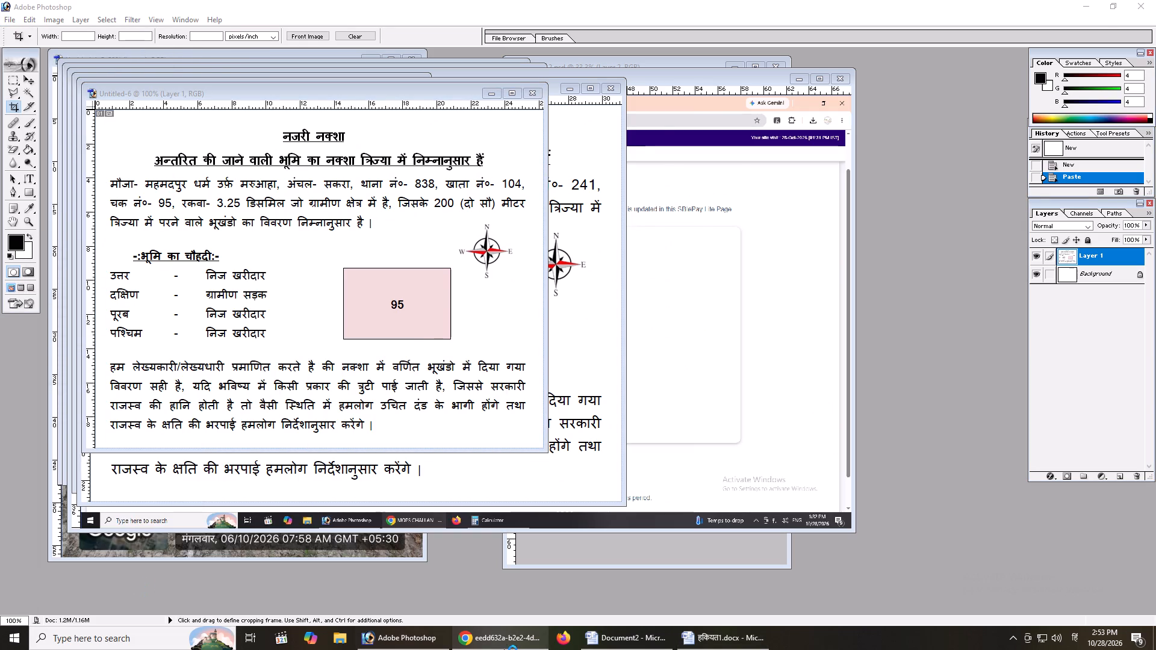
Switch to Chrome, where the uploaded संदर्भ source image is open.
{"action": "left_click", "coordinate": [515, 642]}
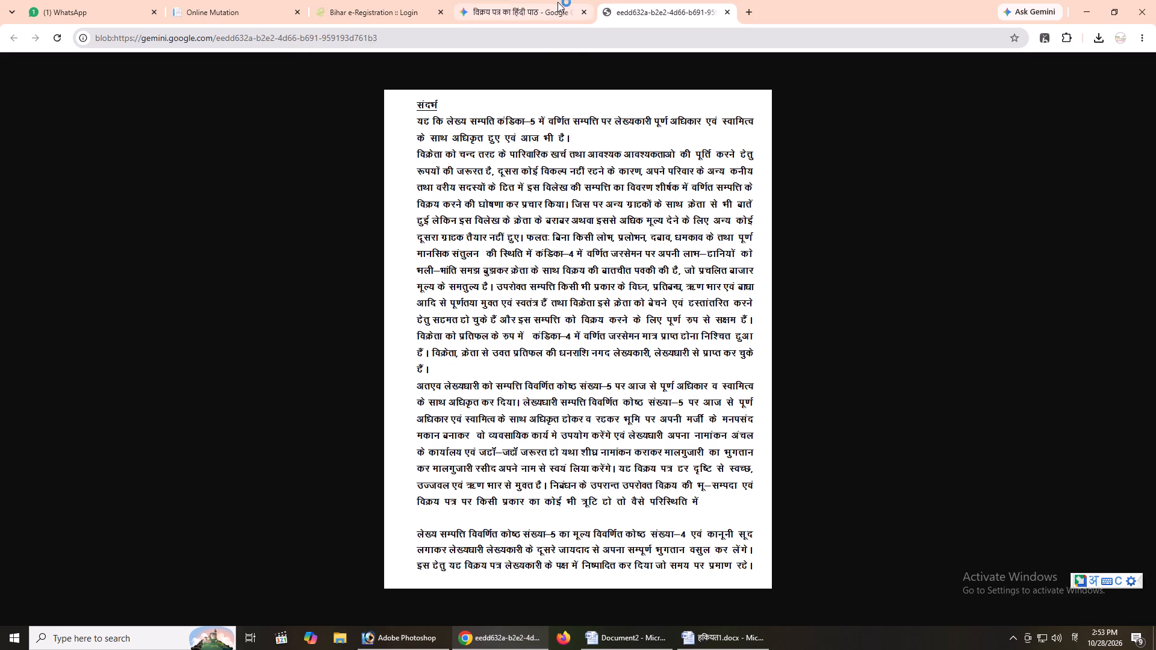
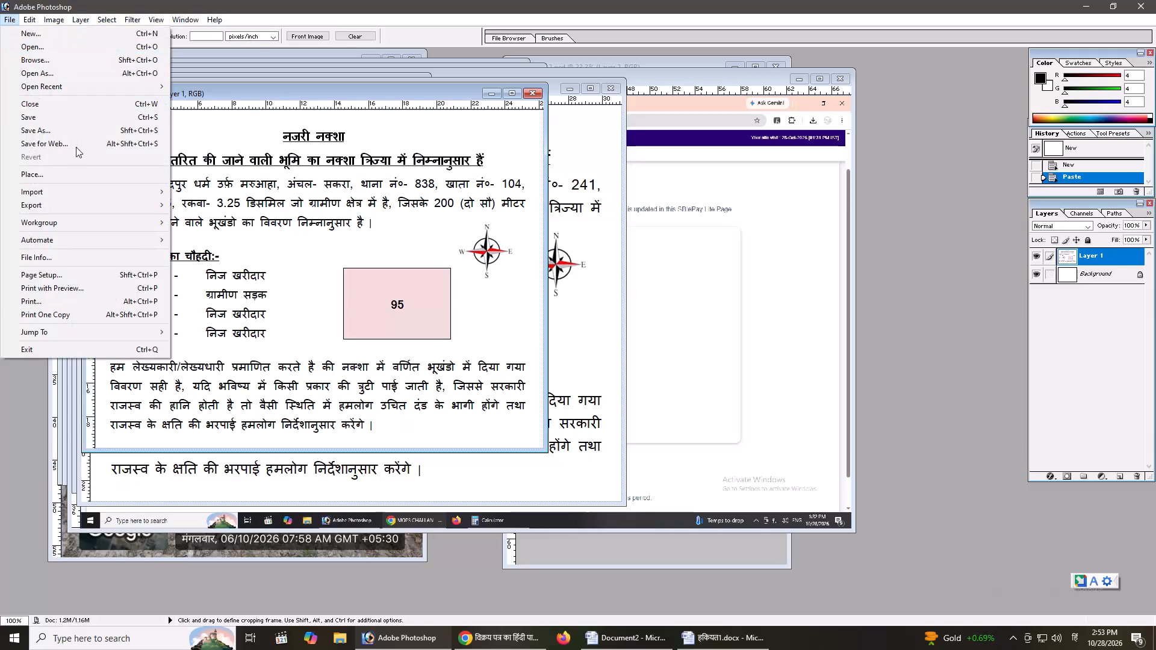
Start a WIA import in Photoshop, keeping the Pictures destination folder, and choose the EPSON L3210 Series scanner.
{"action": "left_click", "coordinate": [74, 193]}
{"action": "left_click", "coordinate": [210, 256]}
{"action": "left_click", "coordinate": [648, 397]}
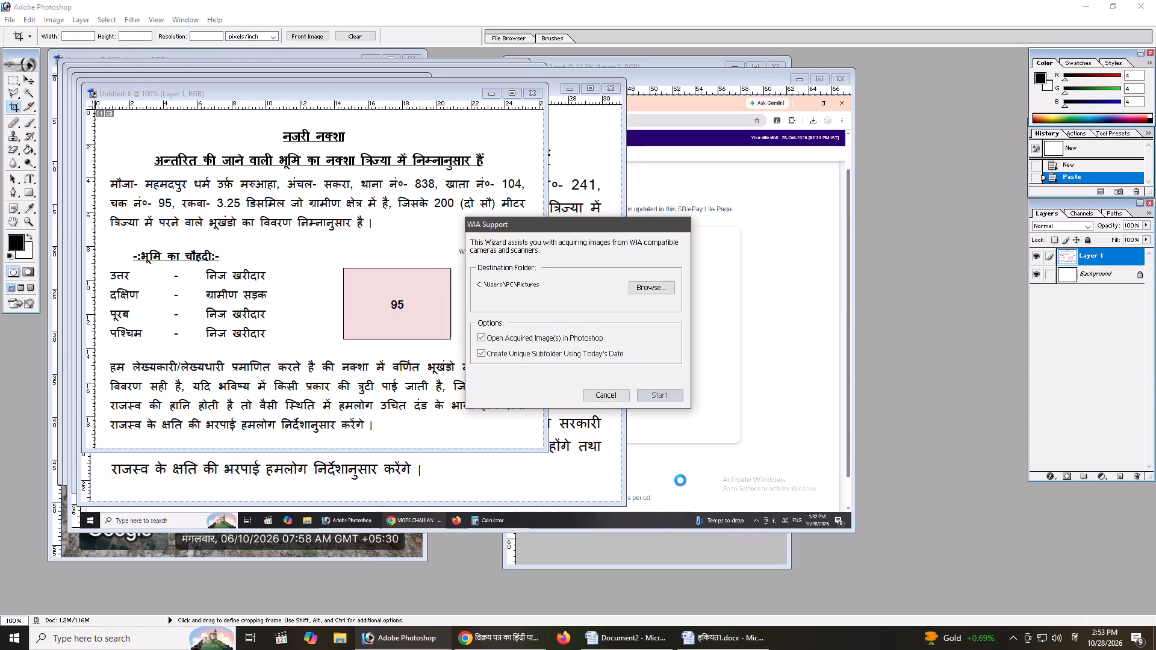
{"action": "left_click", "coordinate": [812, 640]}
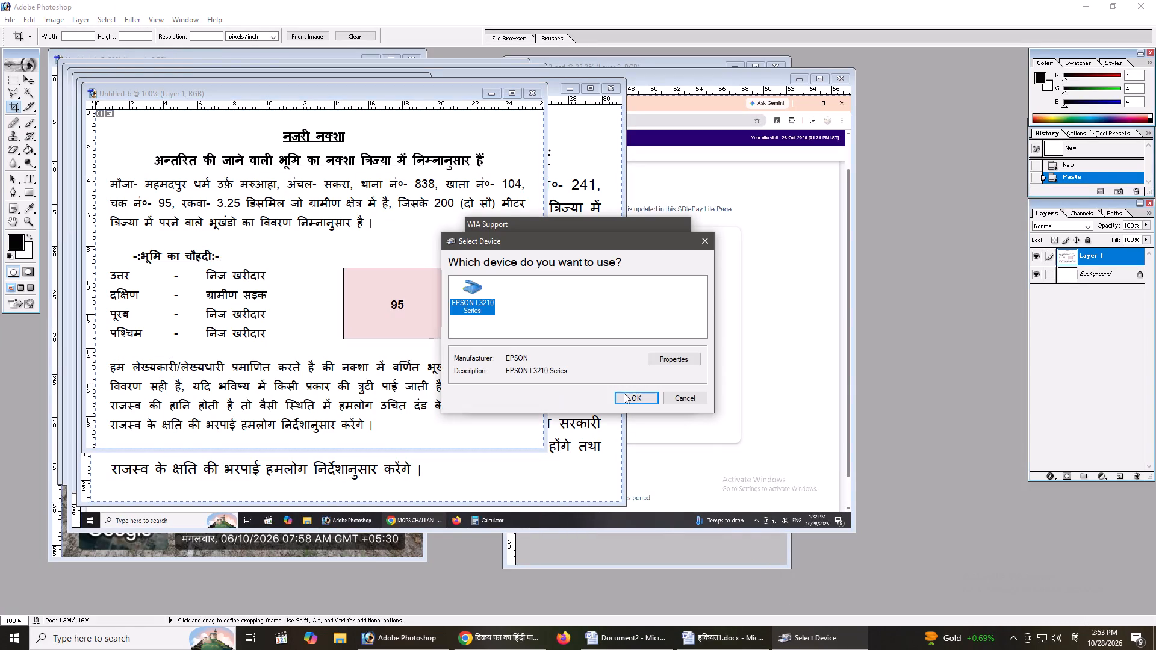
{"action": "left_click", "coordinate": [624, 393]}
{"action": "left_click", "coordinate": [804, 649]}
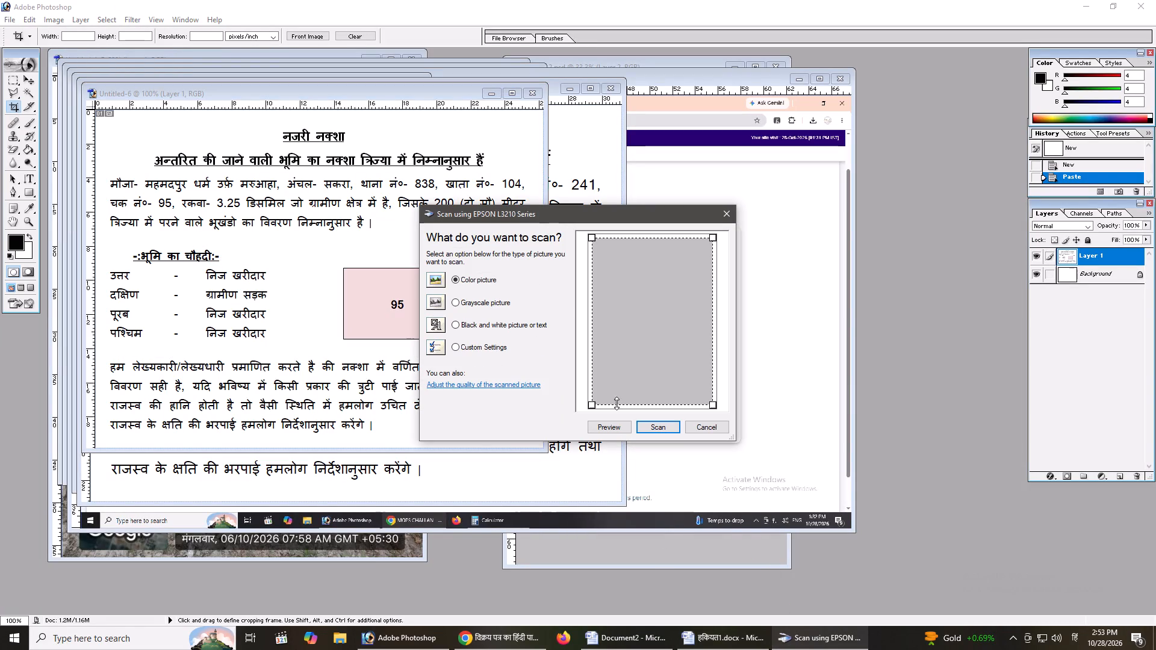
Shorten the scan area to its upper part, lower the picture quality slider settings, and scan the page as a color picture.
{"action": "left_click_drag", "start_coordinate": [617, 403], "coordinate": [613, 337]}
{"action": "left_click", "coordinate": [451, 392]}
{"action": "left_click", "coordinate": [449, 387]}
{"action": "left_click_drag", "start_coordinate": [467, 364], "coordinate": [443, 363]}
{"action": "left_click_drag", "start_coordinate": [471, 356], "coordinate": [441, 360]}
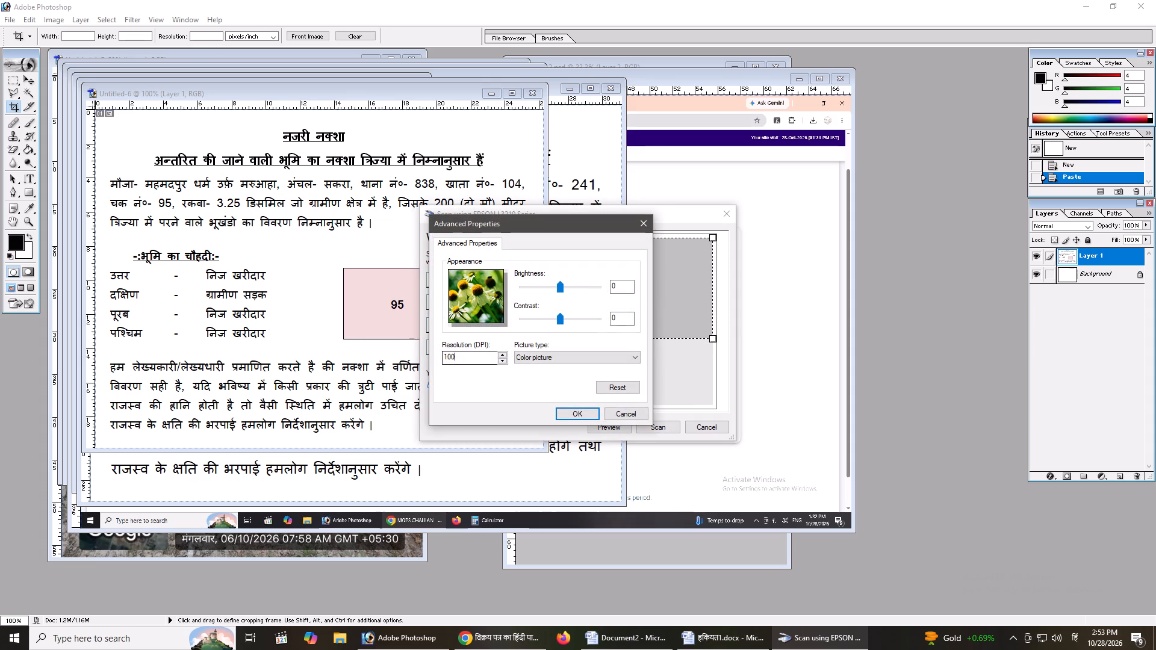
Set the scan resolution to 400 DPI, keeping the color picture type, and scan the selected area.
{"action": "left_click_drag", "start_coordinate": [441, 360], "coordinate": [435, 361]}
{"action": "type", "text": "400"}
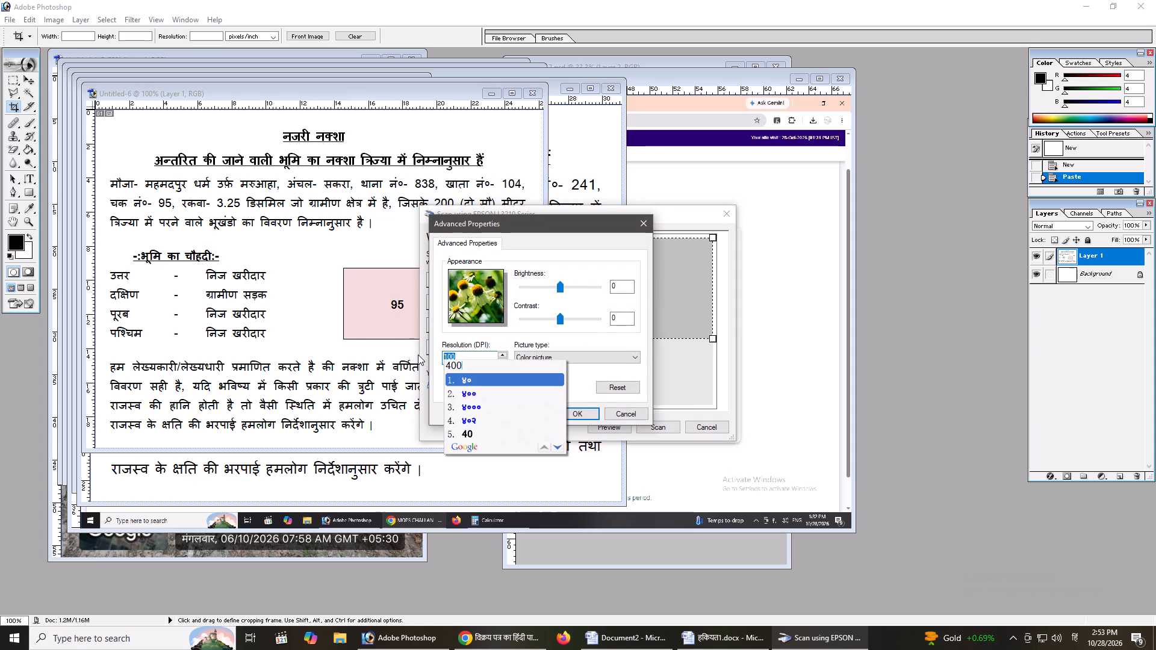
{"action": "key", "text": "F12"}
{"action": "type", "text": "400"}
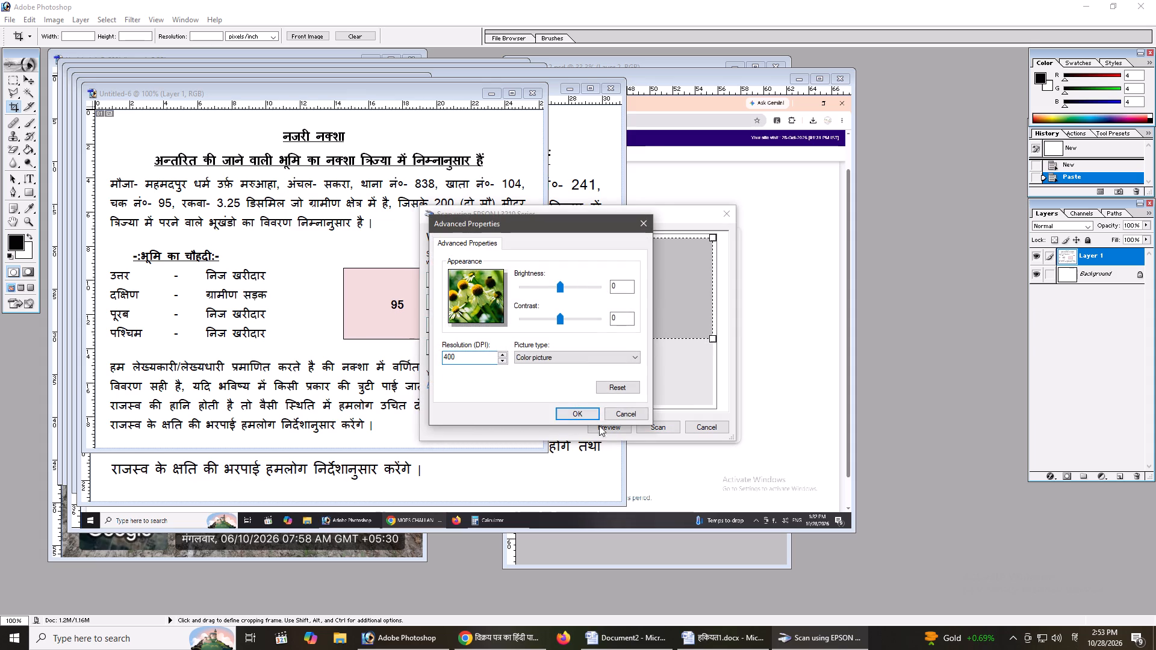
{"action": "left_click", "coordinate": [586, 406]}
{"action": "left_click", "coordinate": [580, 410]}
{"action": "left_click", "coordinate": [659, 431]}
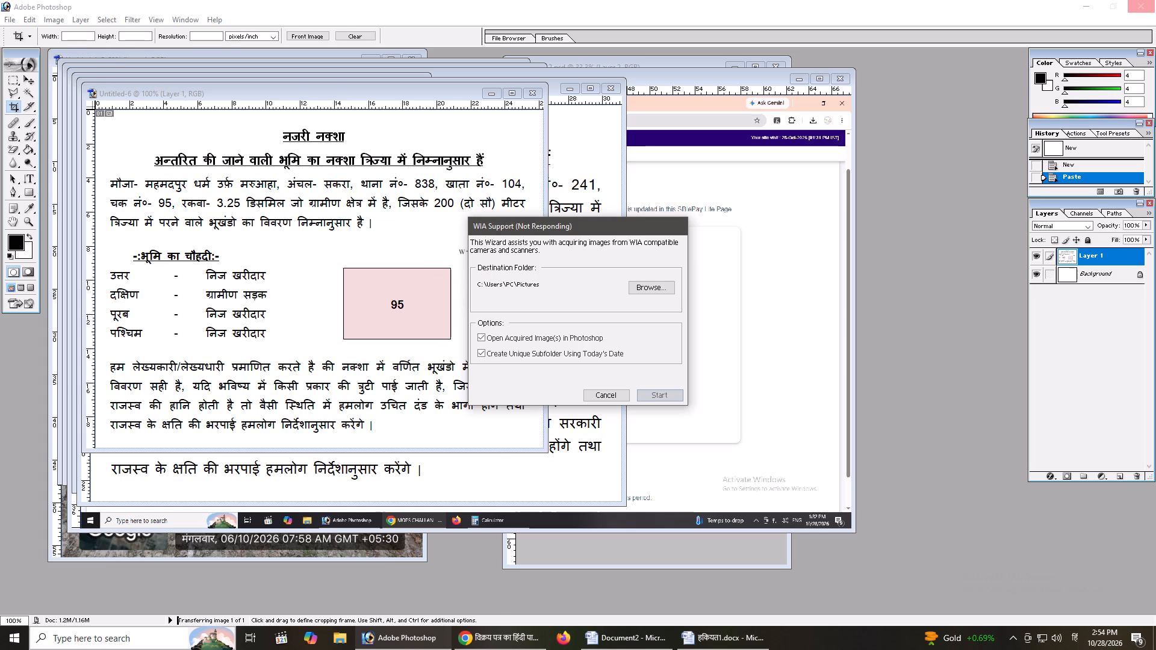
Open Windows search to find an app to launch.
{"action": "left_click", "coordinate": [85, 640]}
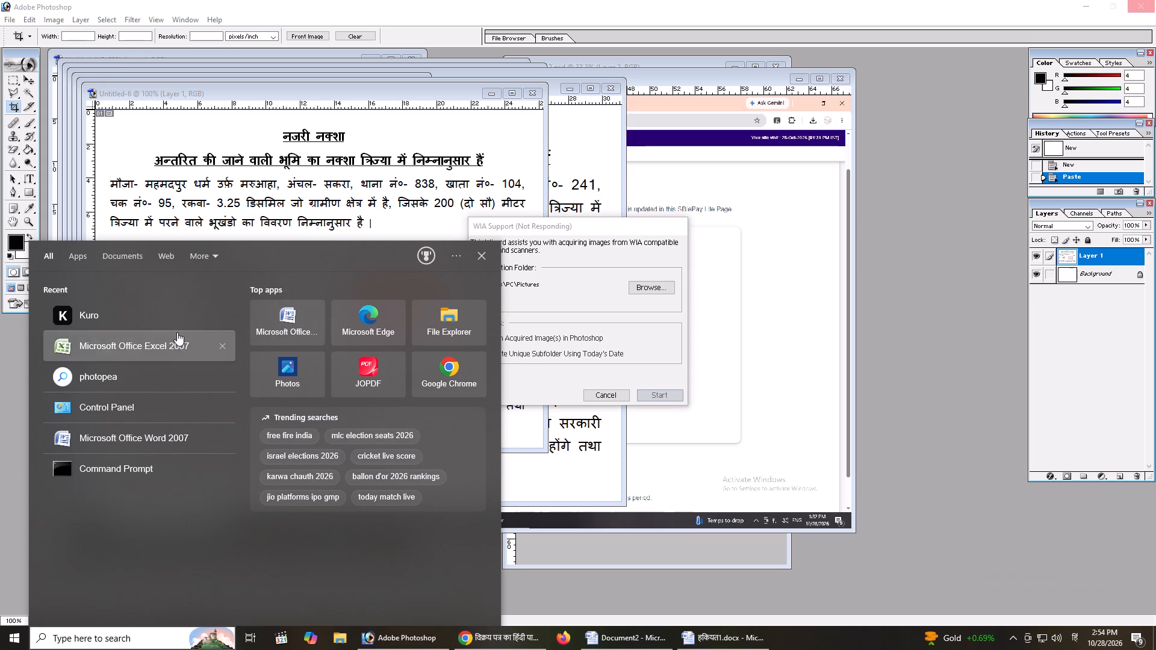
Launch Kuro from the recent Windows searches.
{"action": "left_click", "coordinate": [168, 319]}
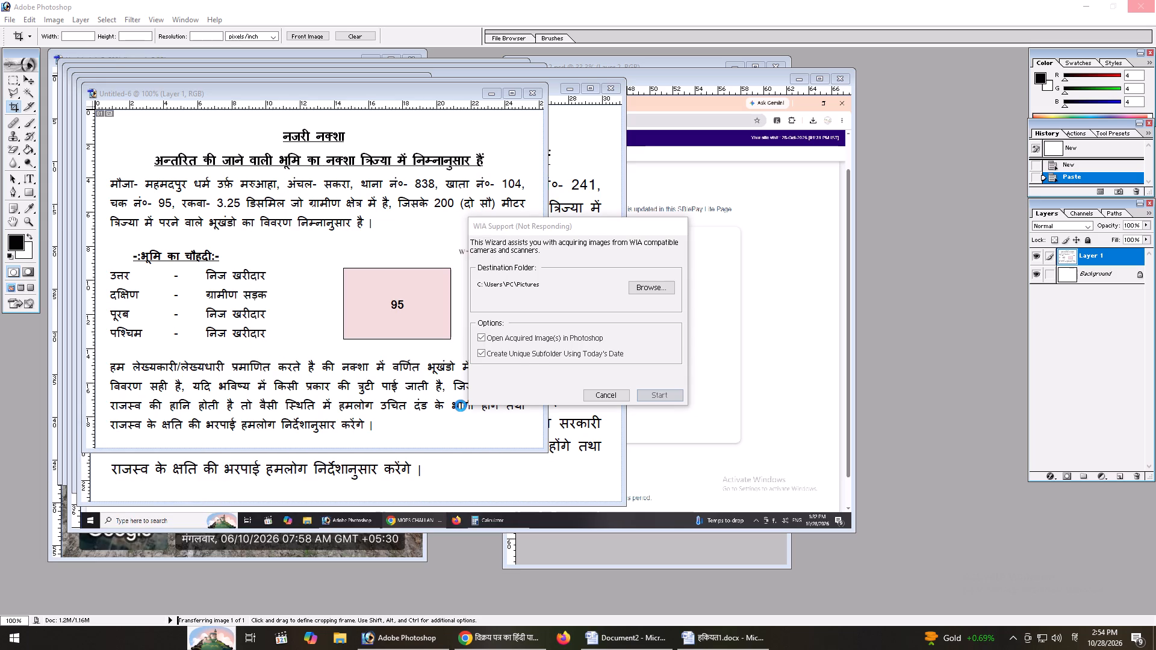
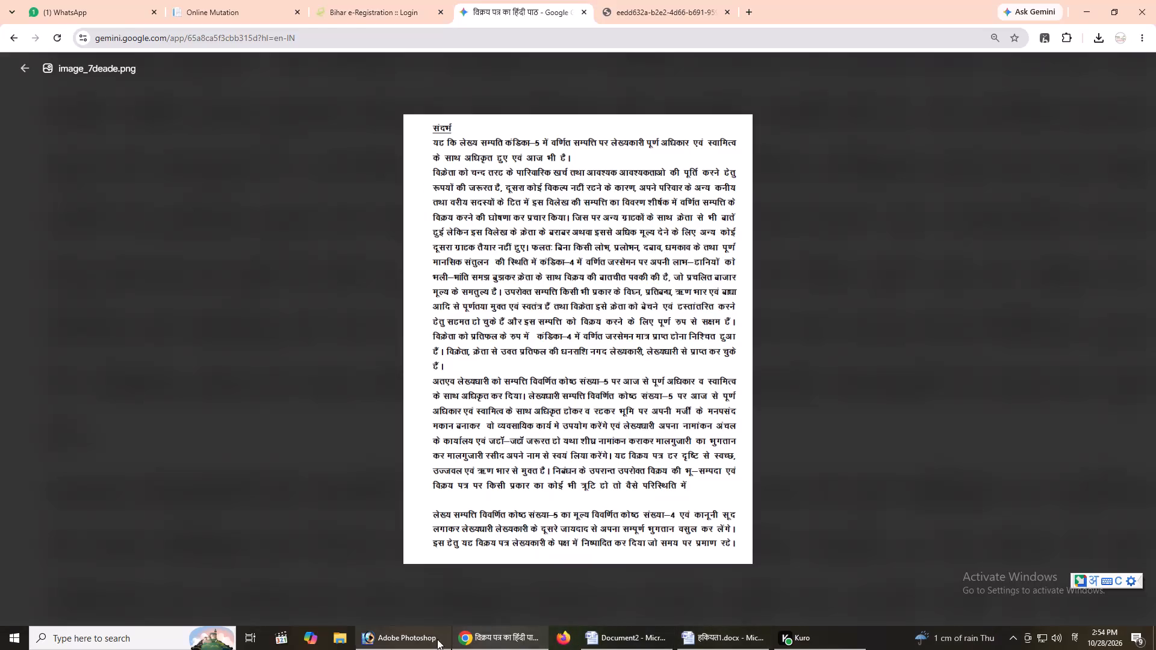
Check on the WIA scan import in Photoshop, then switch to हकियत1.docx in Word.
{"action": "left_click", "coordinate": [420, 636]}
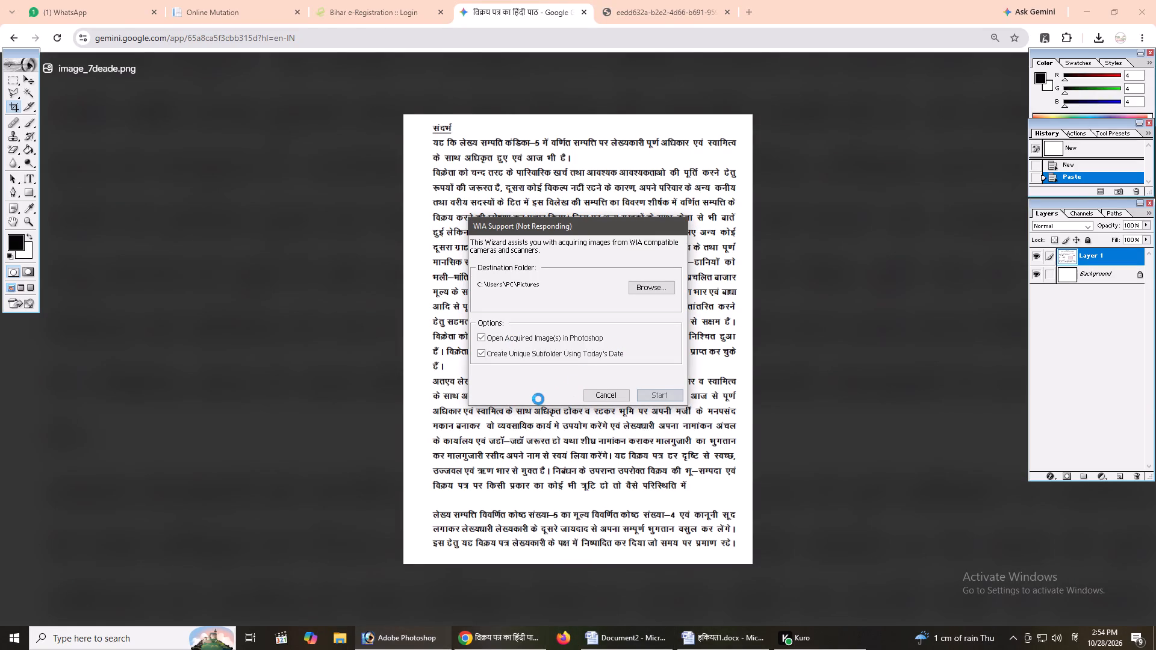
{"action": "left_click", "coordinate": [435, 631]}
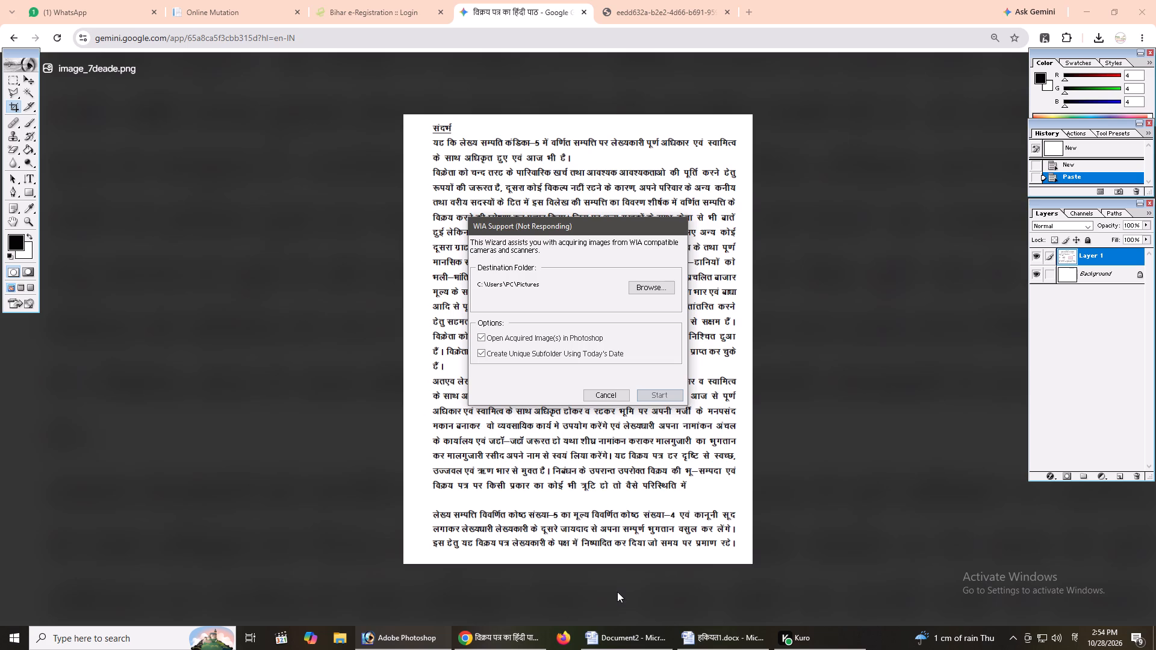
{"action": "left_click", "coordinate": [683, 639]}
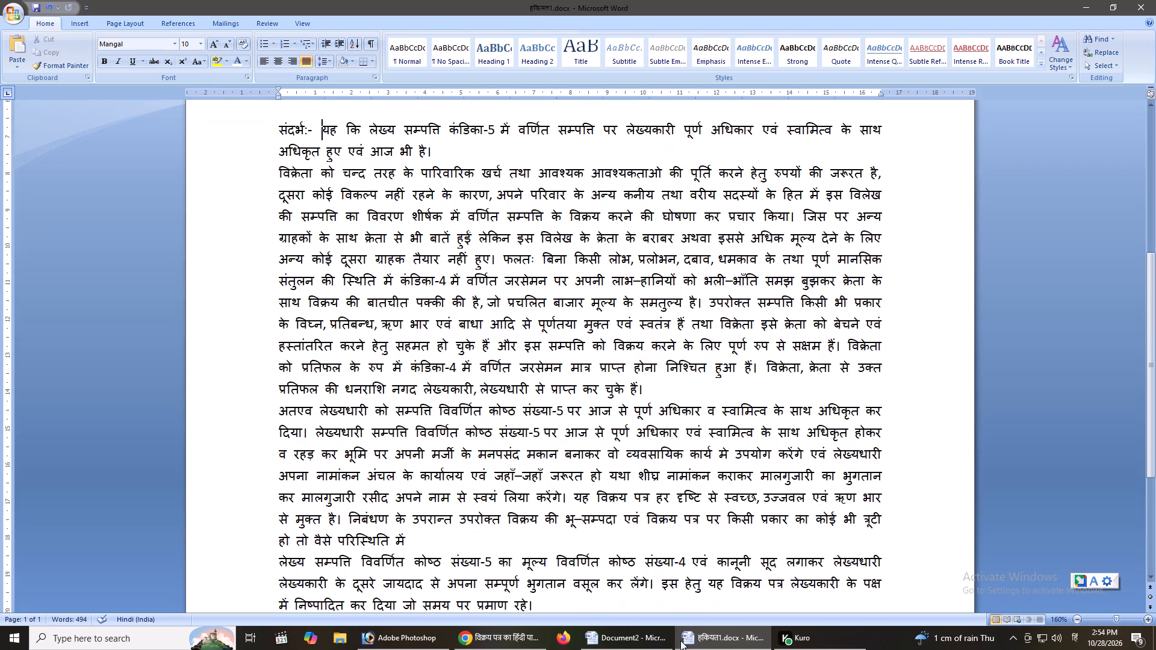
Rearrange the taskbar so Kuro comes first among the apps and Copilot sits ahead of the clapperboard app.
{"action": "left_click_drag", "start_coordinate": [822, 649], "coordinate": [353, 649]}
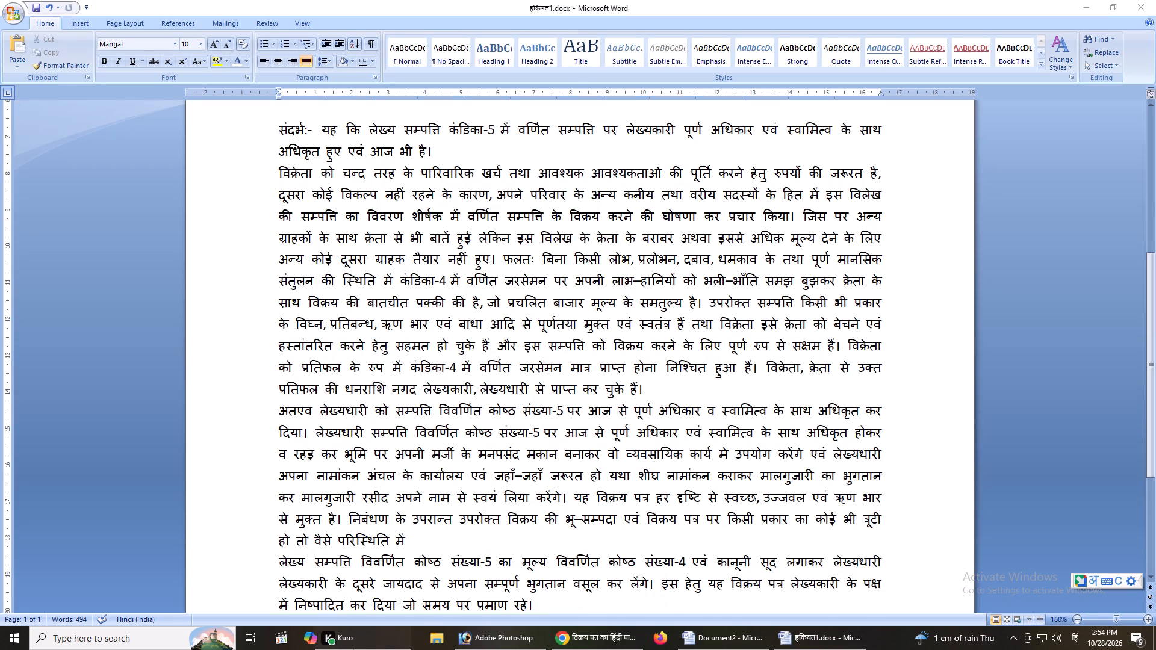
{"action": "left_click_drag", "start_coordinate": [353, 649], "coordinate": [278, 649]}
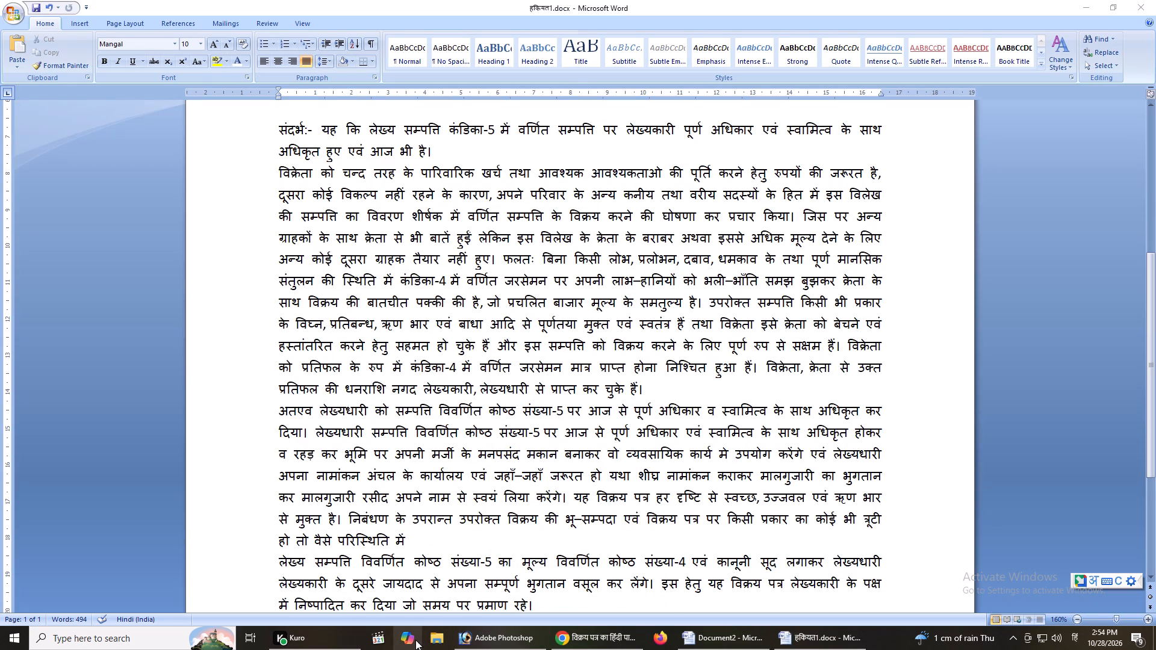
{"action": "left_click_drag", "start_coordinate": [415, 639], "coordinate": [374, 637]}
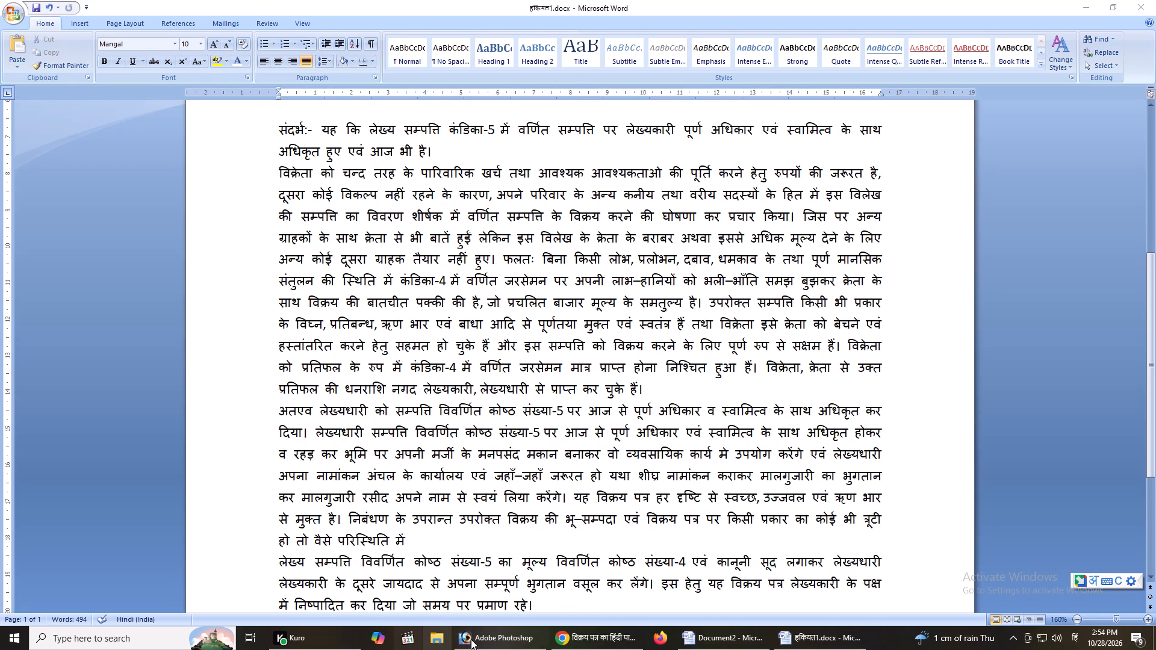
Switch to Document2 in Word and close it, saving it as a Word document in Documents under the suggested file name.
{"action": "left_click", "coordinate": [480, 638]}
{"action": "left_click", "coordinate": [568, 641]}
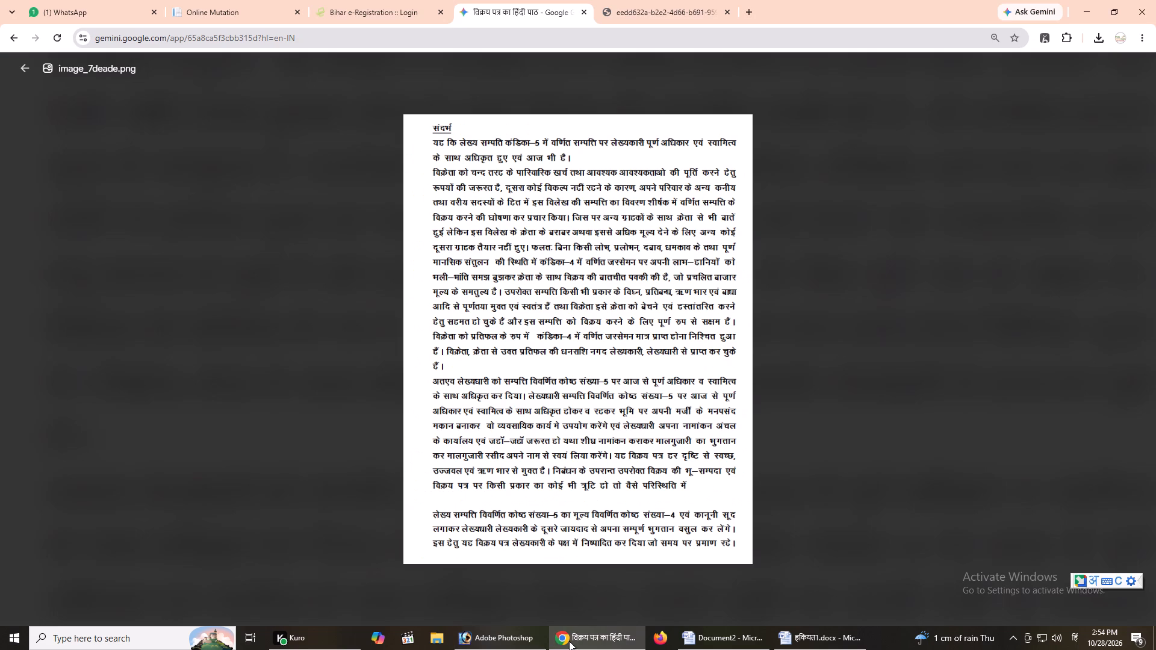
{"action": "left_click", "coordinate": [730, 634]}
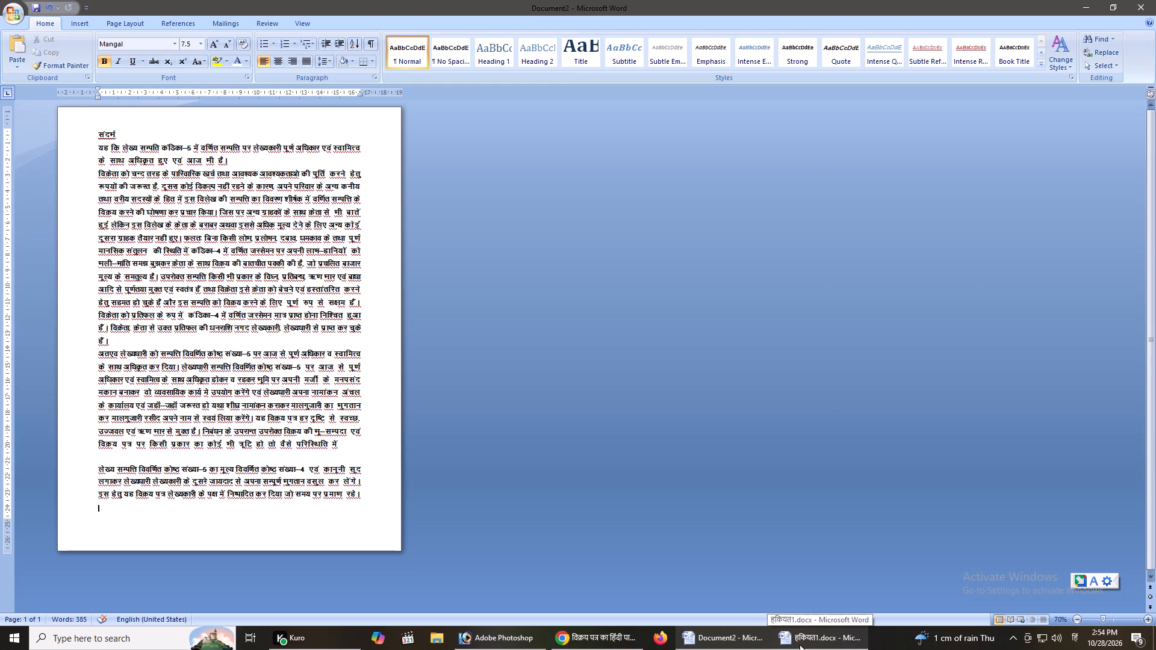
{"action": "left_click", "coordinate": [800, 645]}
{"action": "left_click", "coordinate": [718, 644]}
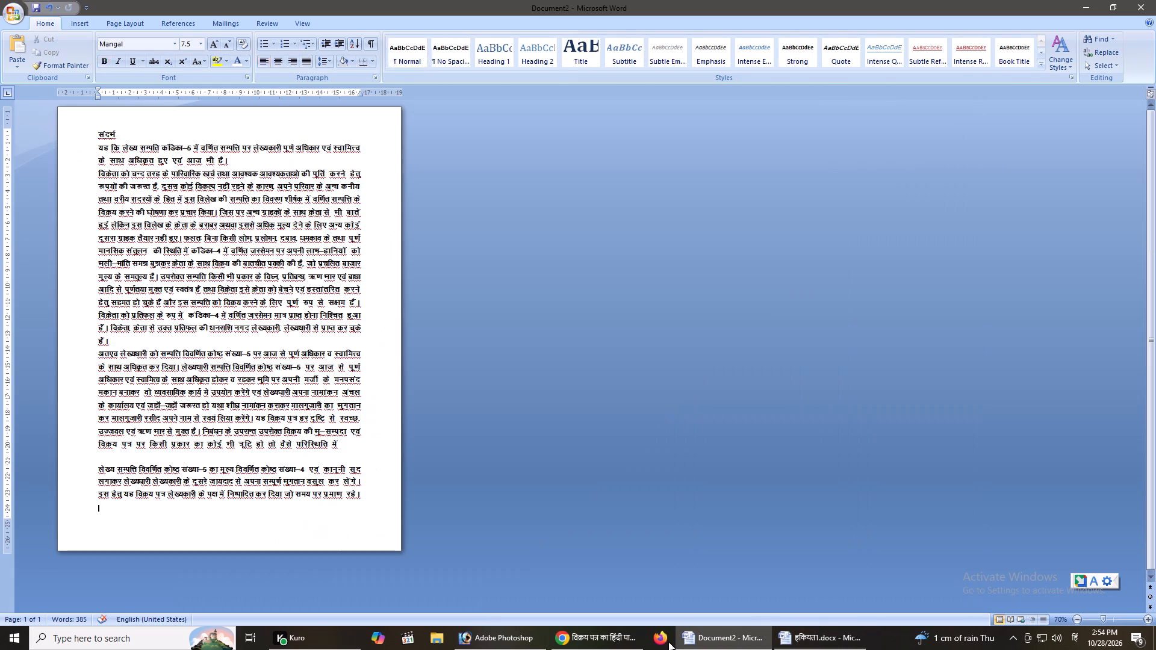
{"action": "left_click_drag", "start_coordinate": [1140, 0], "coordinate": [1134, 15]}
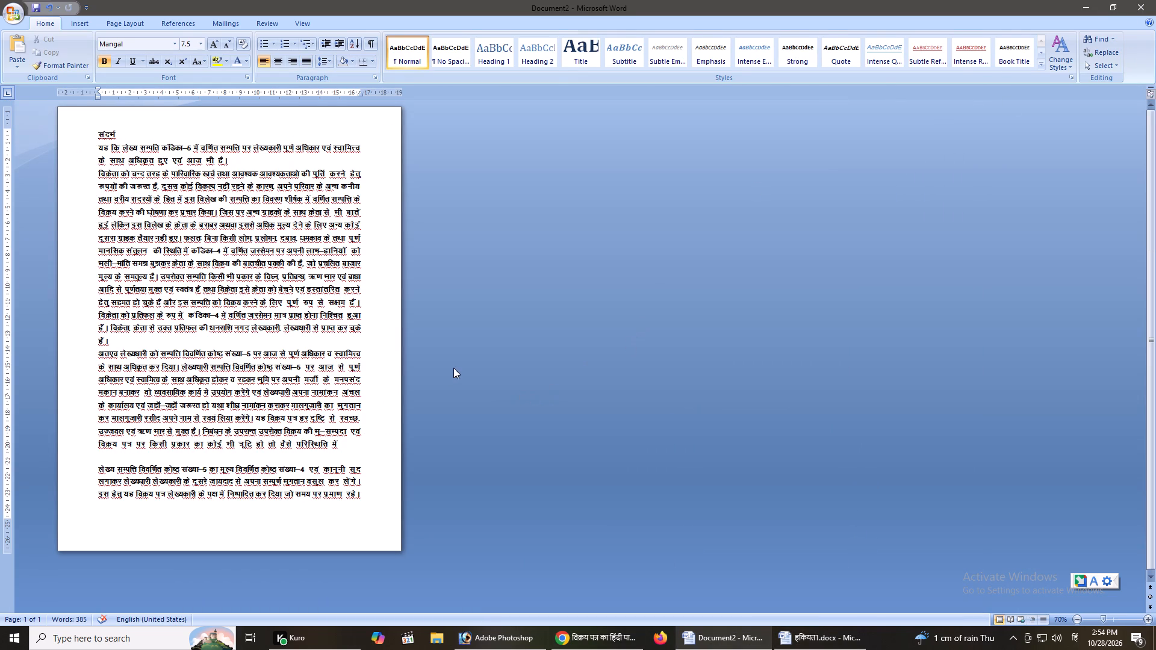
{"action": "left_click", "coordinate": [1145, 5]}
{"action": "left_click", "coordinate": [532, 343]}
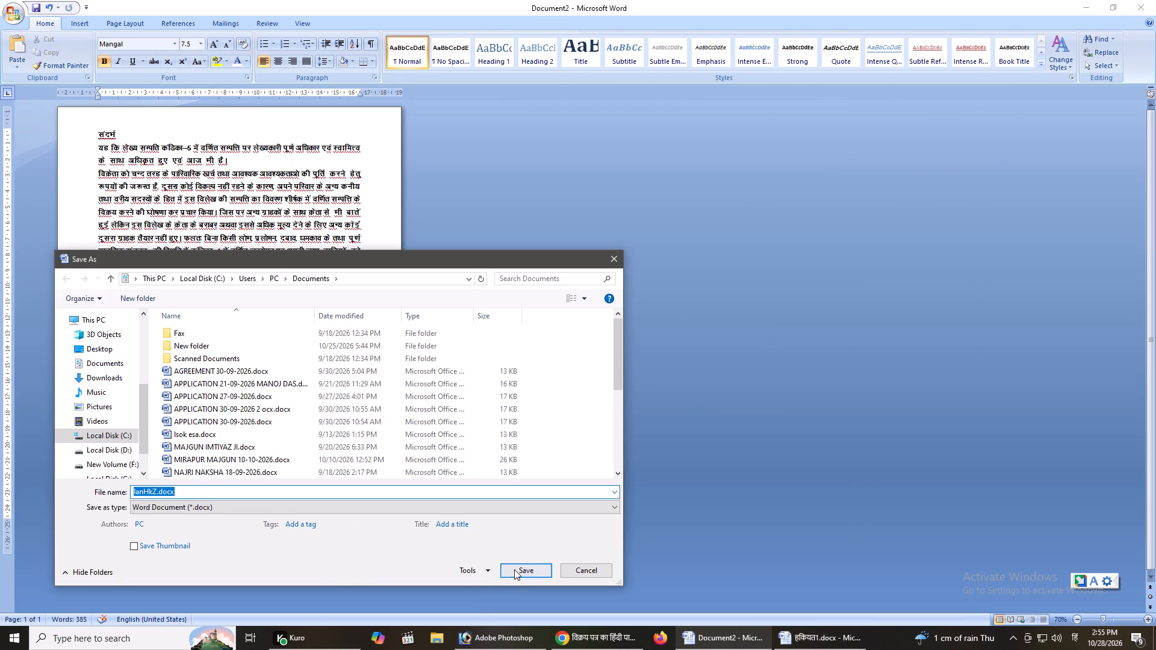
{"action": "left_click", "coordinate": [514, 569]}
Look over the हकियत paragraphs and the संदर्भ text in हकियत1.docx.
{"action": "scroll", "coordinate": [719, 534], "scroll_direction": "down", "scroll_amount": 1}
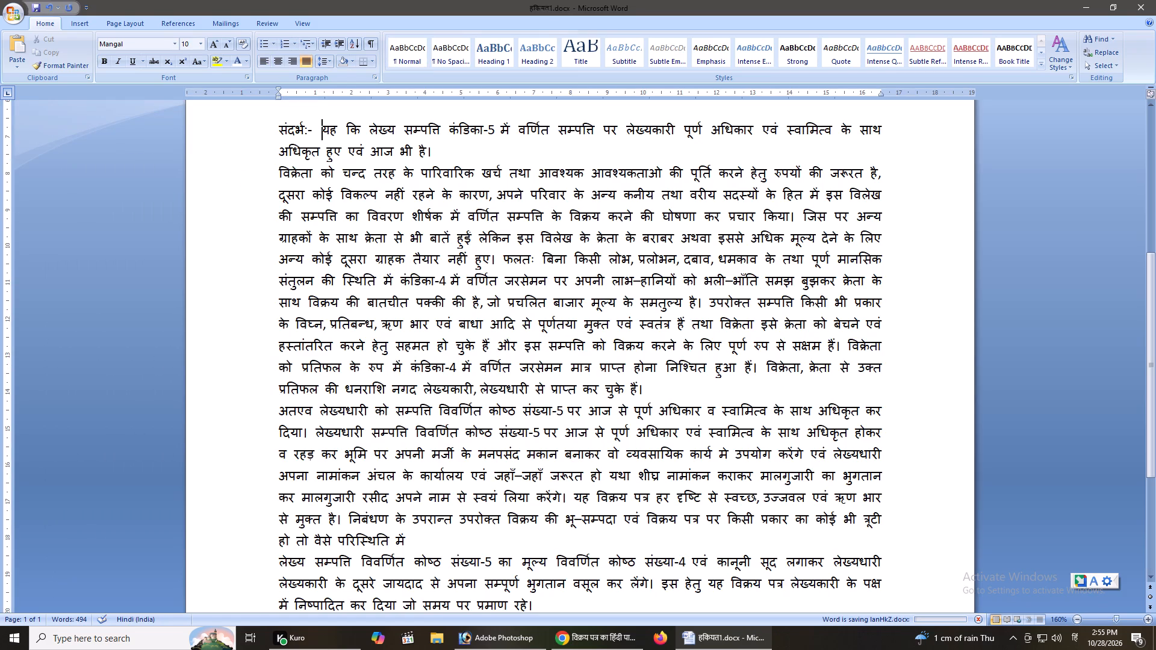
{"action": "scroll", "coordinate": [726, 567], "scroll_direction": "up", "scroll_amount": 1}
{"action": "scroll", "coordinate": [726, 567], "scroll_direction": "down", "scroll_amount": 1}
{"action": "scroll", "coordinate": [726, 567], "scroll_direction": "up", "scroll_amount": 7}
{"action": "left_click", "coordinate": [713, 532]}
{"action": "scroll", "coordinate": [709, 527], "scroll_direction": "up", "scroll_amount": 10}
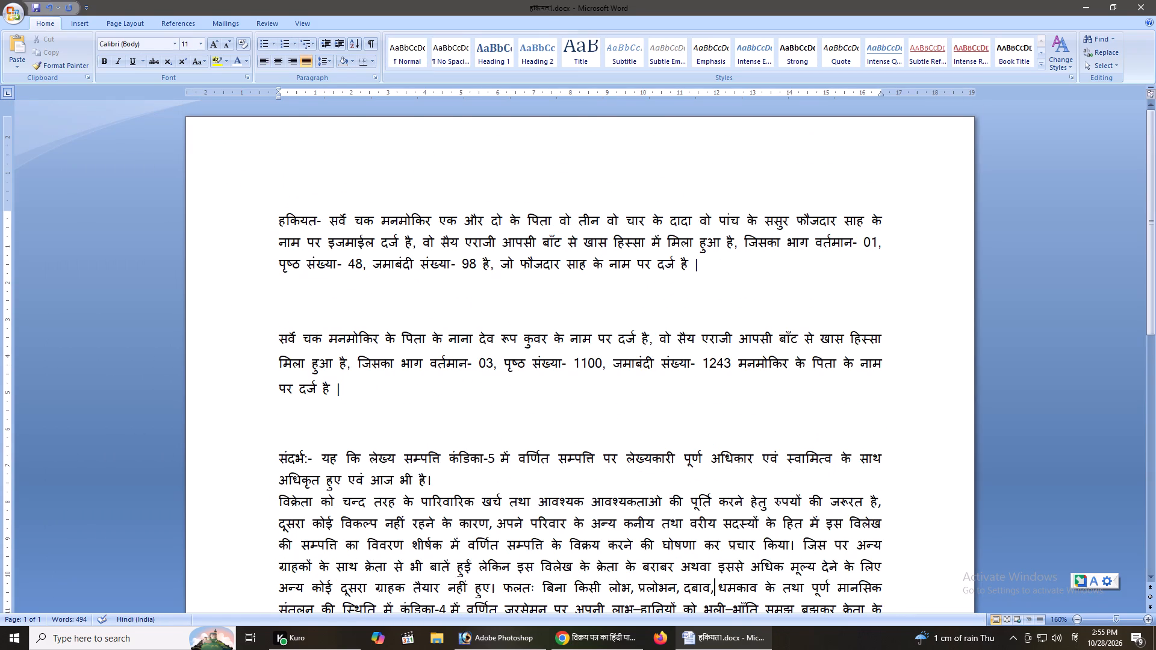
{"action": "scroll", "coordinate": [710, 545], "scroll_direction": "down", "scroll_amount": 15}
In Chrome, close the eedd632a tab and the image_7deade.png preview, returning to the extracted संदर्भ text in the Gemini chat.
{"action": "left_click", "coordinate": [604, 646]}
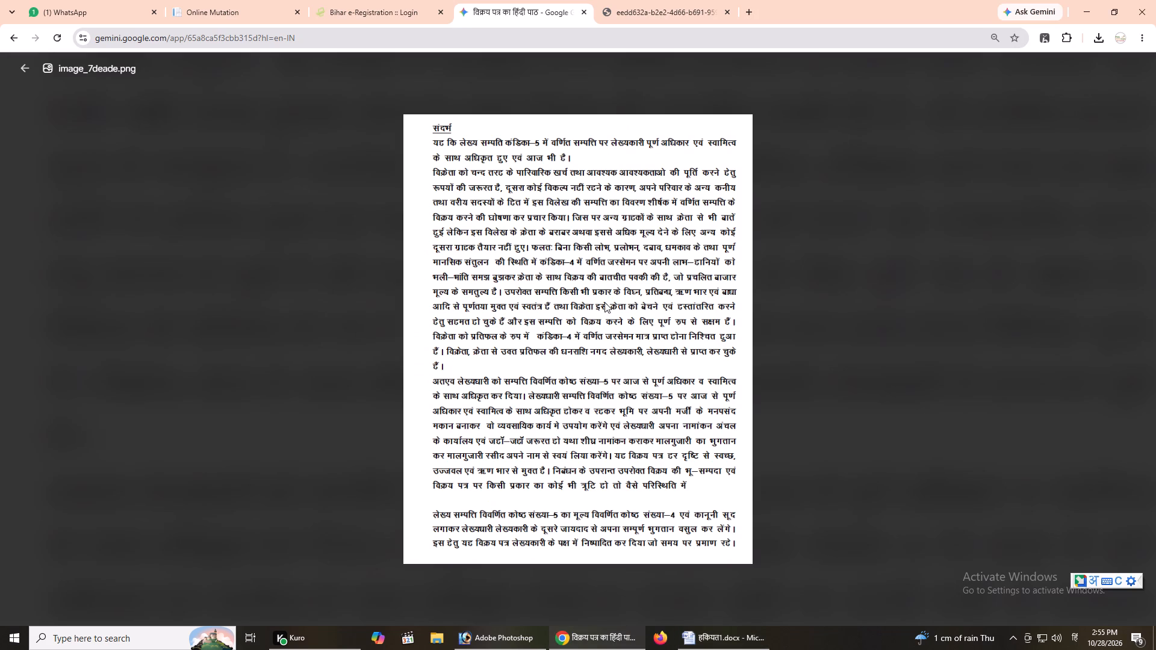
{"action": "left_click", "coordinate": [643, 13]}
{"action": "left_click", "coordinate": [728, 16]}
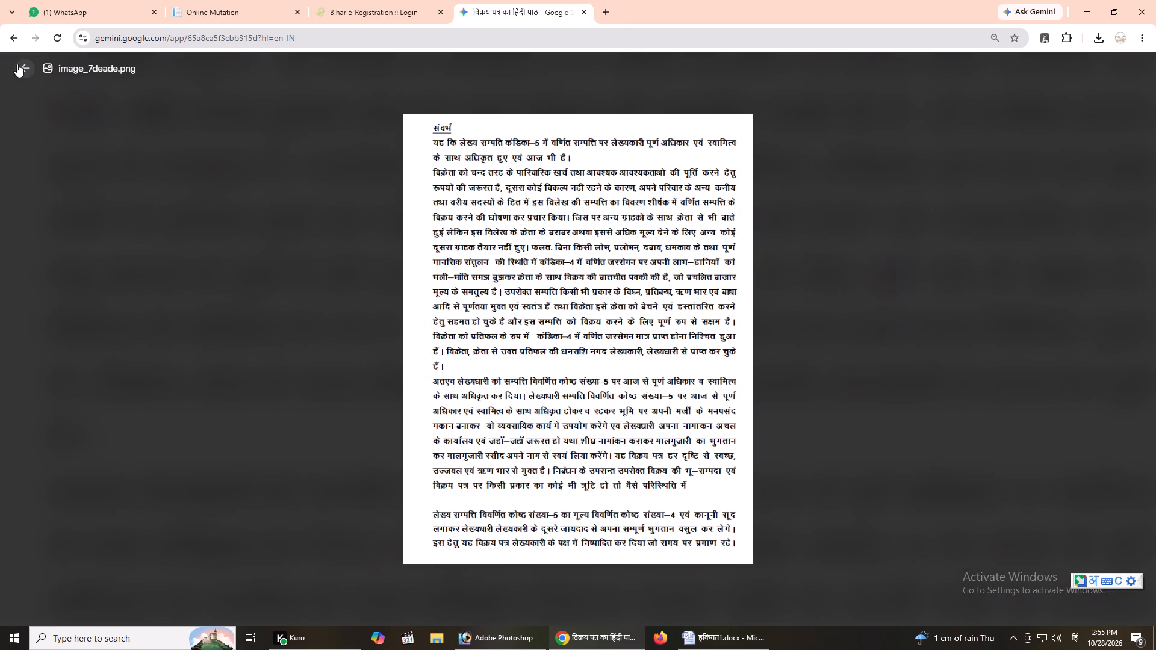
{"action": "left_click", "coordinate": [16, 64]}
{"action": "scroll", "coordinate": [511, 251], "scroll_direction": "down", "scroll_amount": 2}
{"action": "scroll", "coordinate": [513, 257], "scroll_direction": "up", "scroll_amount": 1}
{"action": "scroll", "coordinate": [514, 259], "scroll_direction": "down", "scroll_amount": 9}
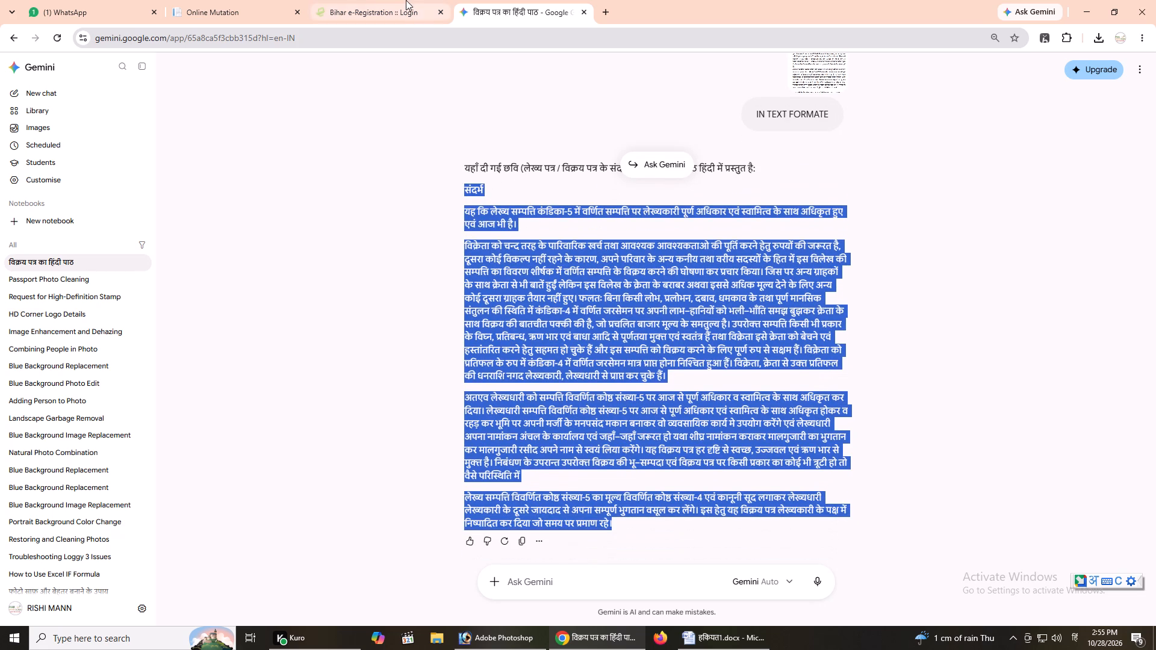